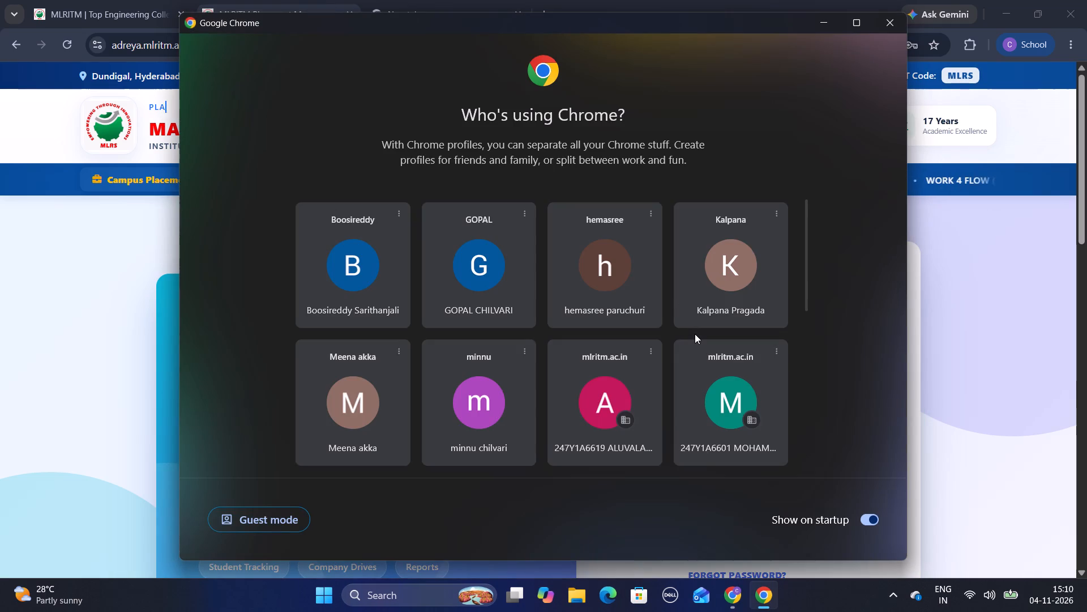
Open the mlritm.ac.in Chrome profile with the purple B avatar from the profile chooser.
scroll(695, 334, down, 5)
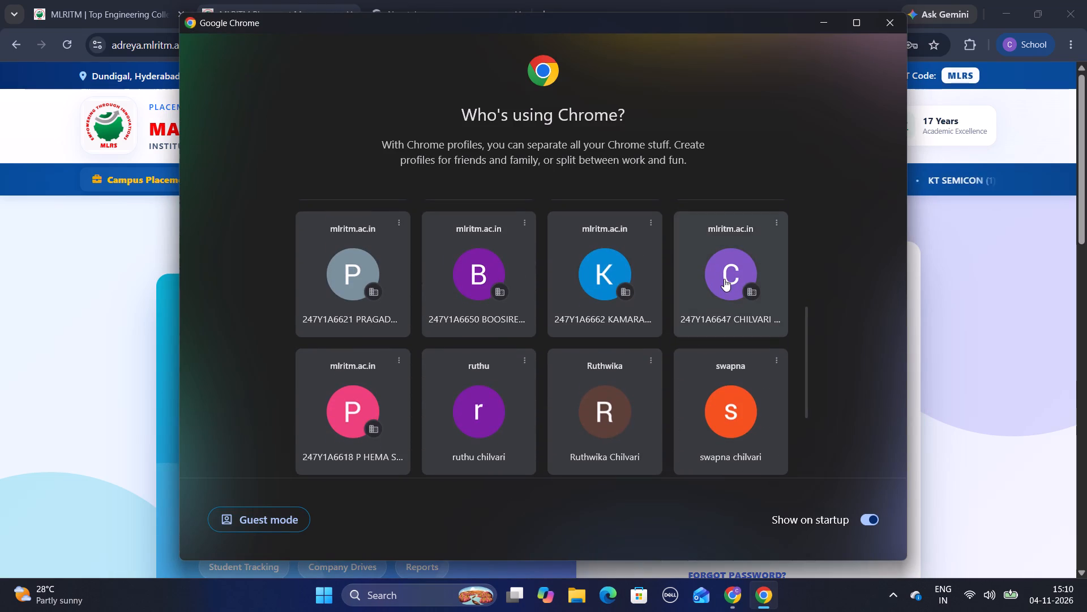
double_click(452, 264)
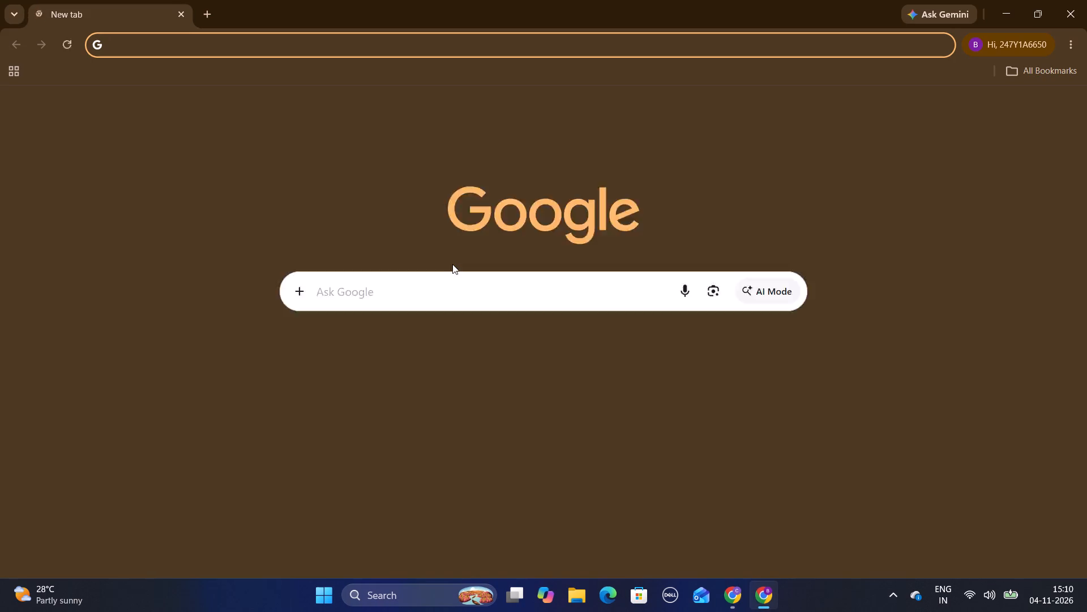
Enter the college website address in the new tab, starting with "mlritm.".
click(268, 43)
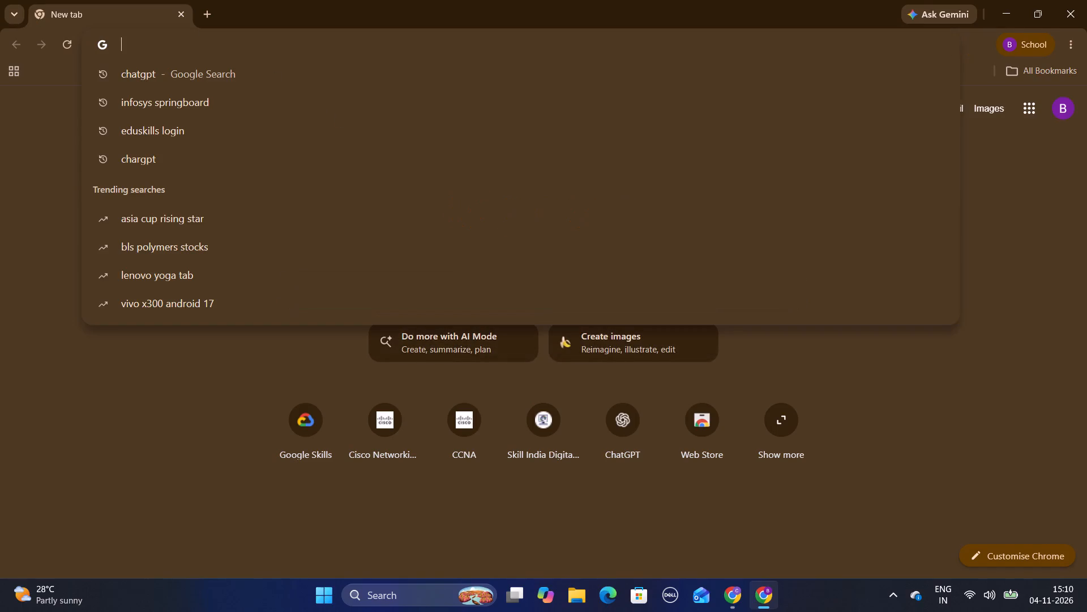
key(m)
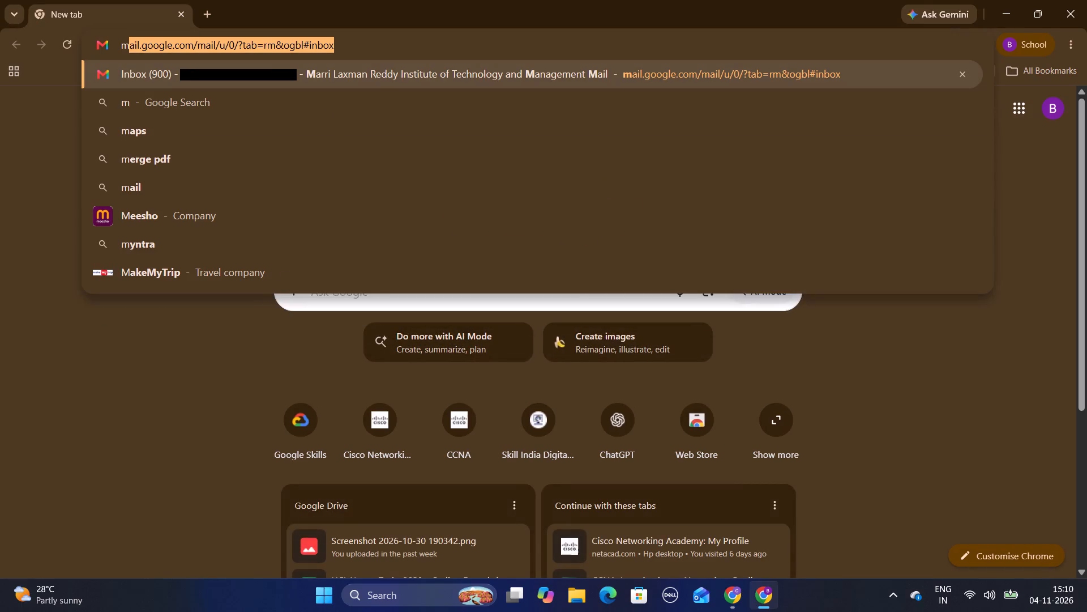
key(BackSpace)
key(BackSpace)
key(BackSpace)
text(mlr)
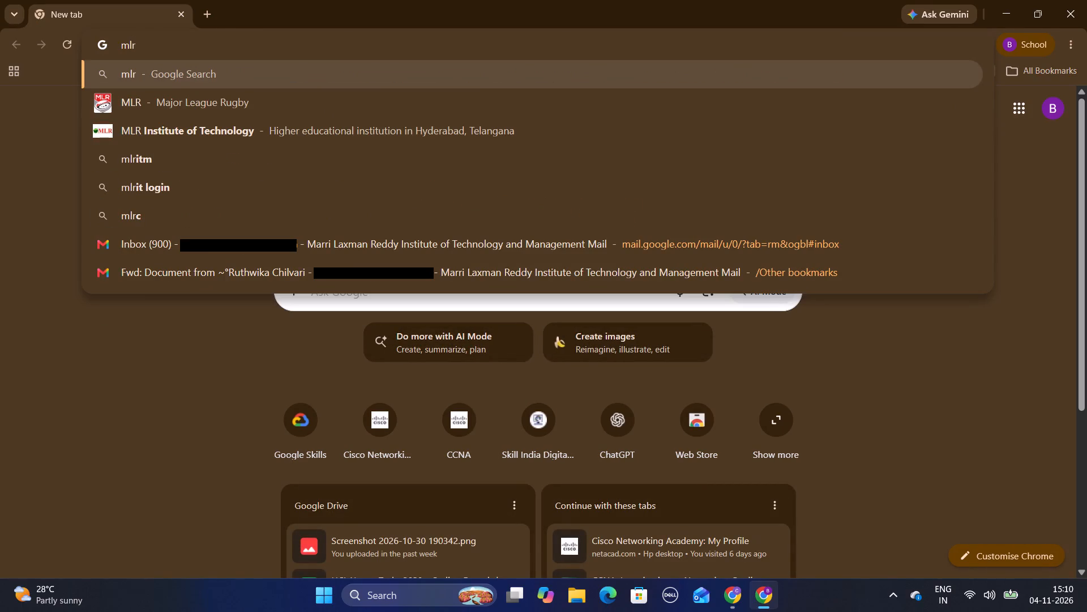
key(i)
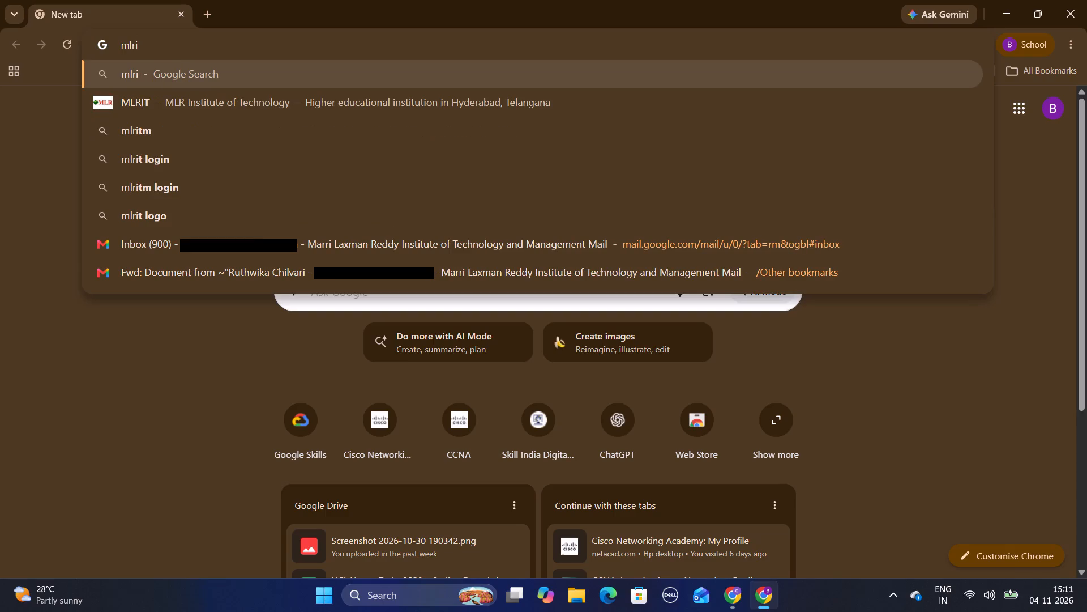
text(tm)
text(.)
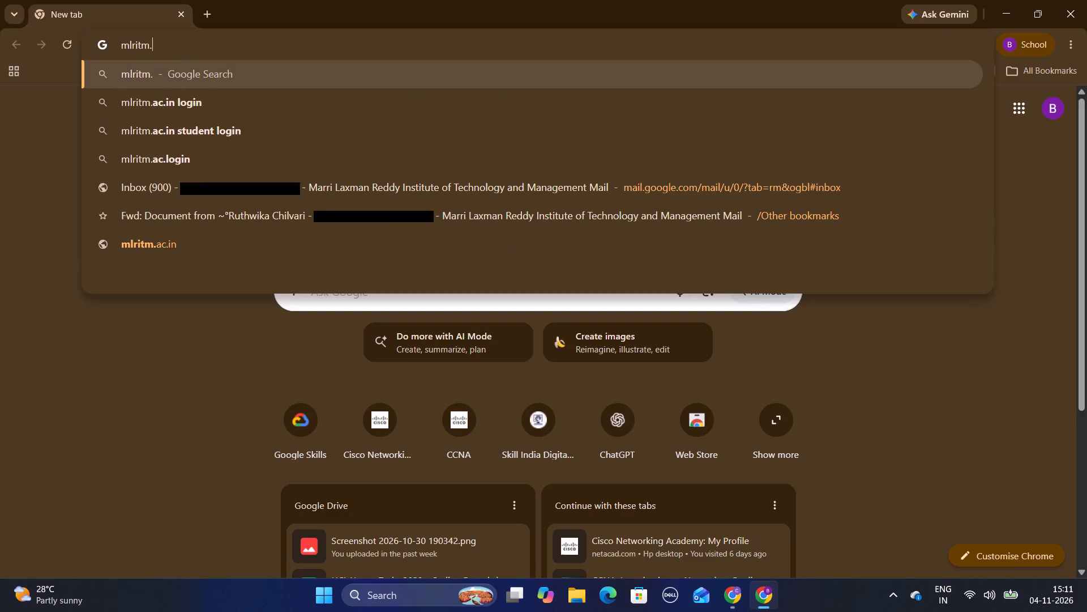
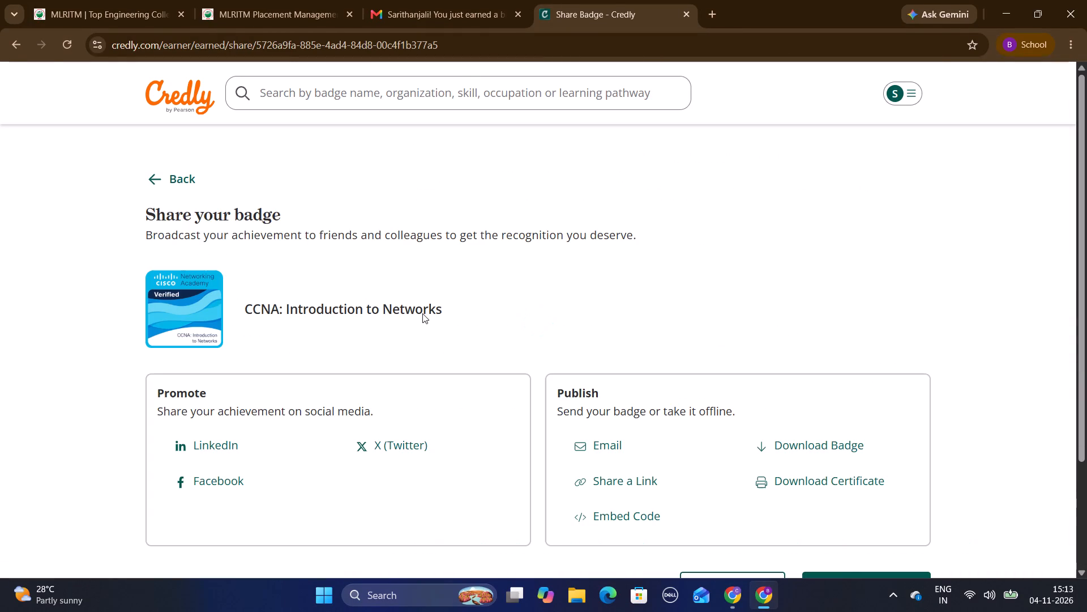
Return from the CCNA badge's sharing page to the dashboard and open the AWS Academy Graduate Machine Learning Foundations badge.
scroll(422, 313, down, 1)
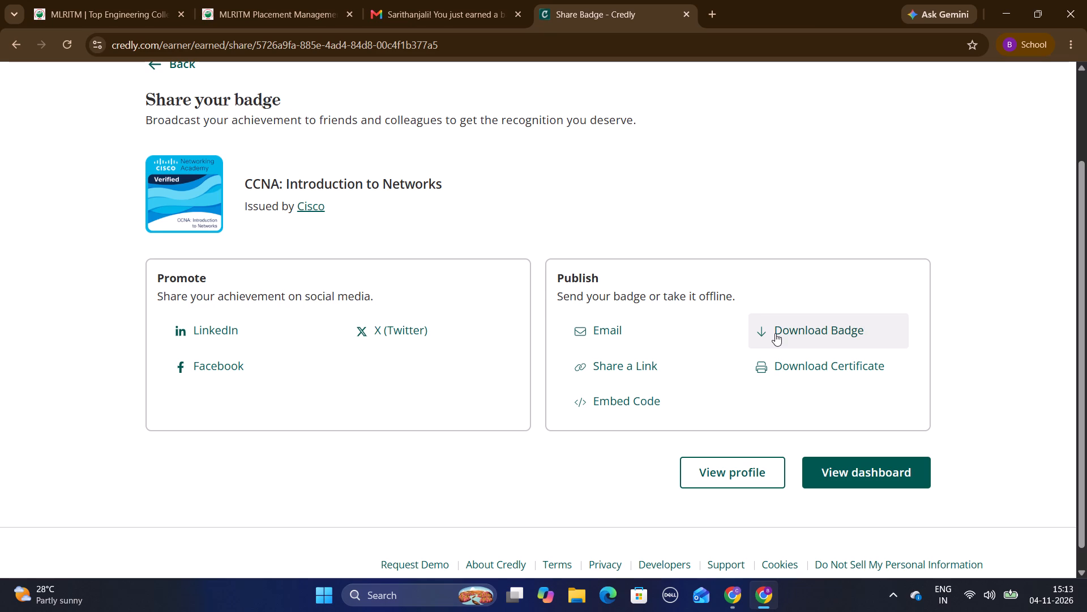
scroll(622, 209, up, 4)
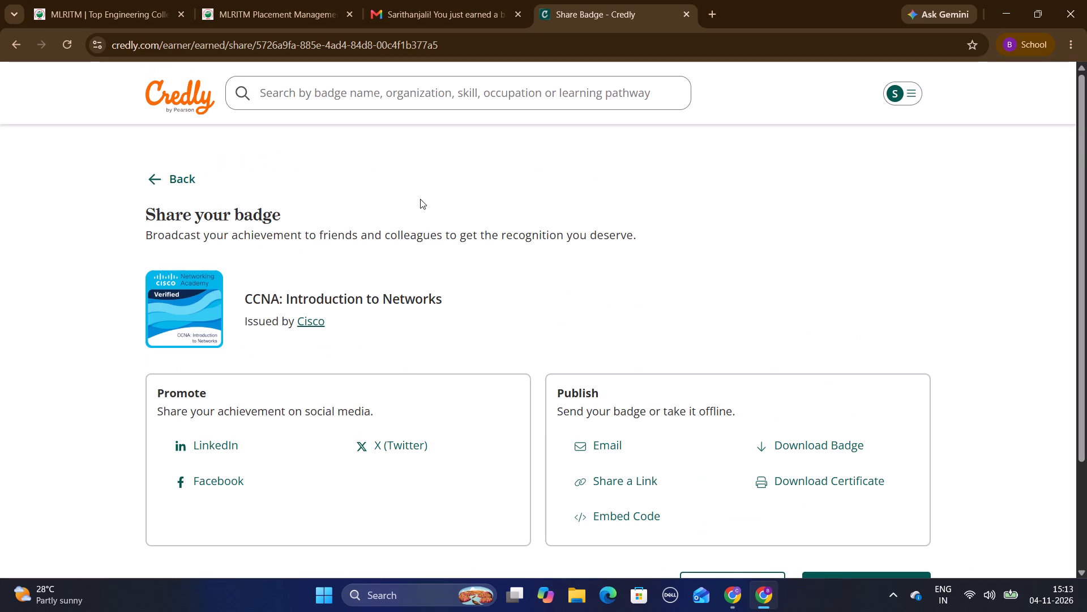
click(160, 185)
scroll(238, 274, down, 4)
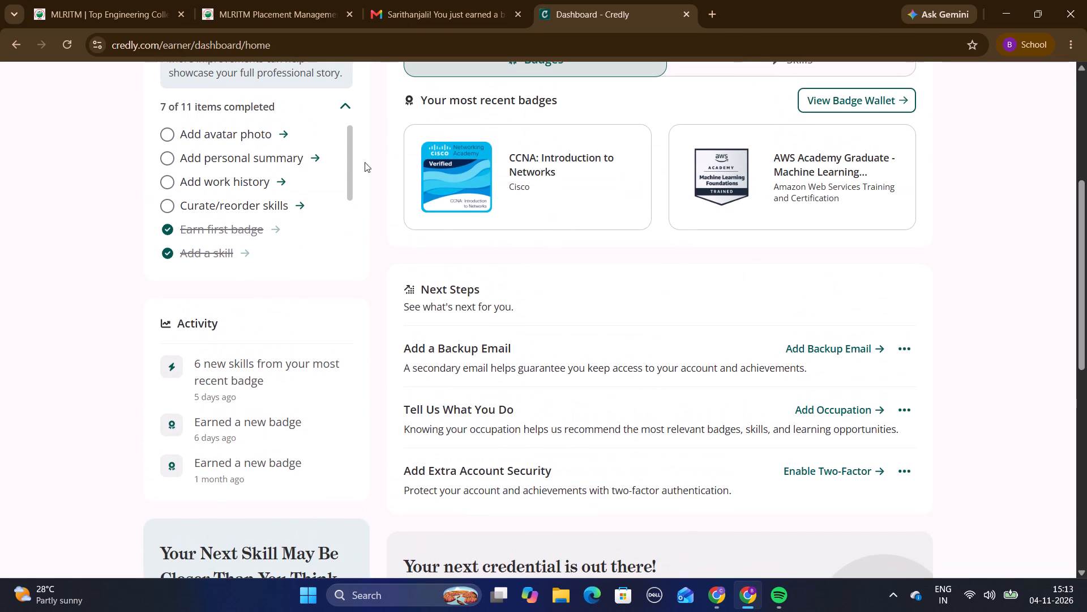
click(725, 185)
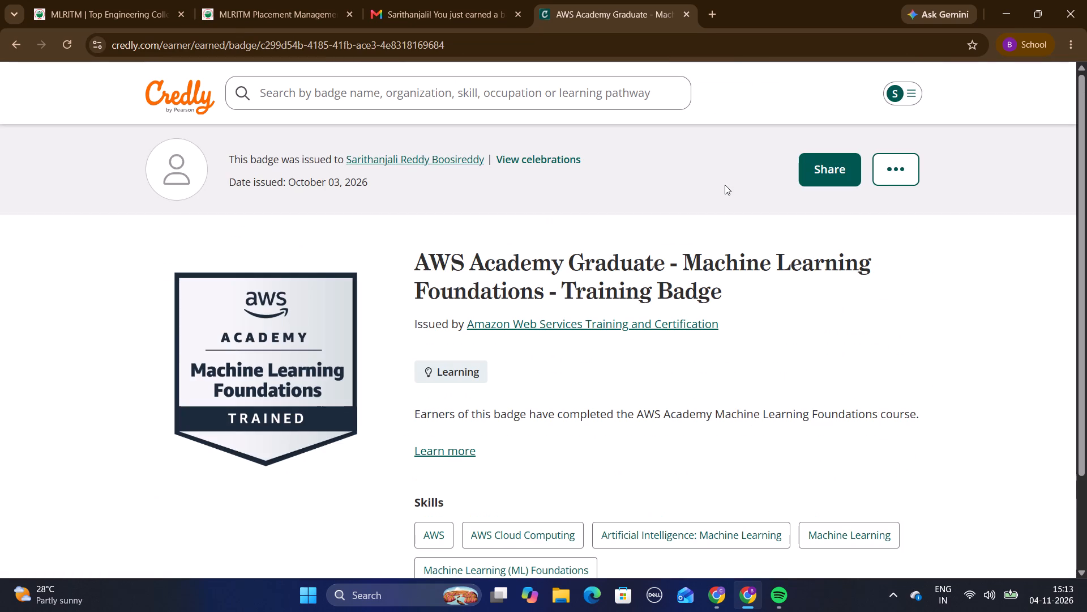
Review the AWS Machine Learning Foundations badge details and request its certificate download.
scroll(725, 185, down, 3)
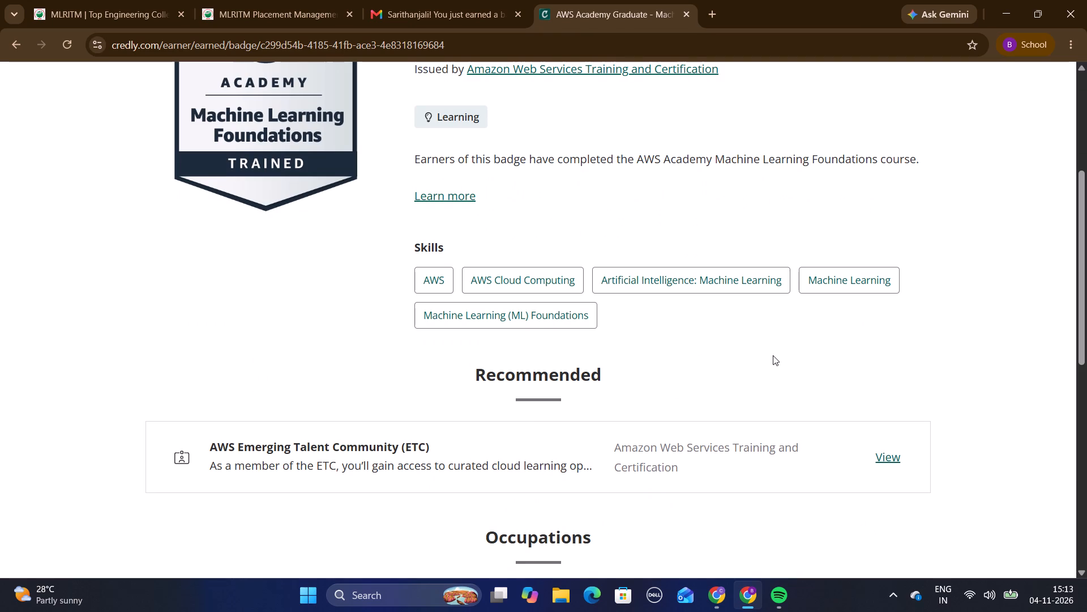
scroll(773, 355, down, 3)
scroll(773, 355, up, 7)
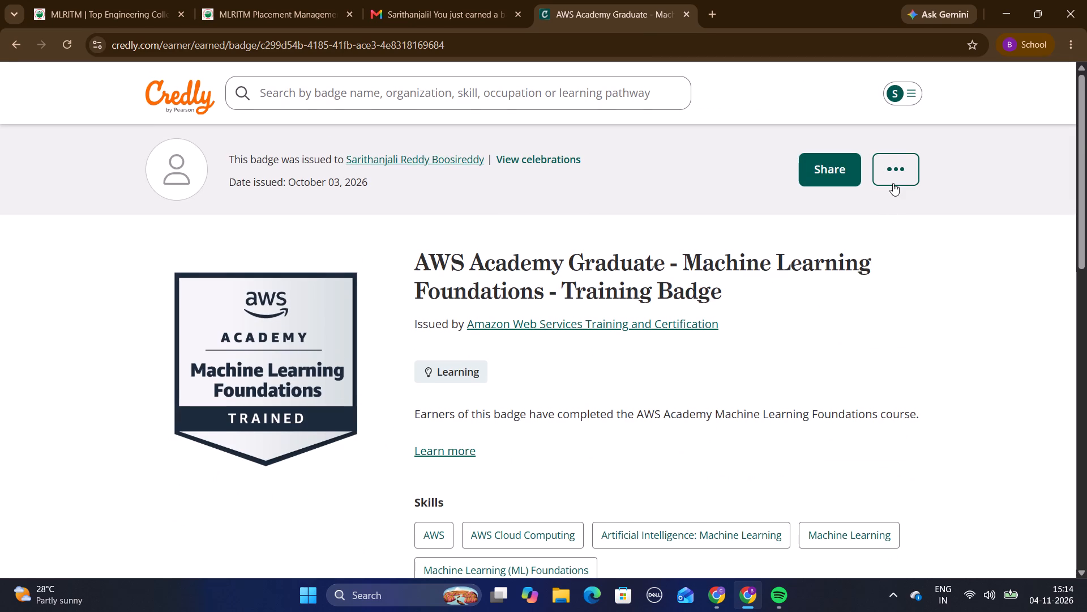
click(893, 183)
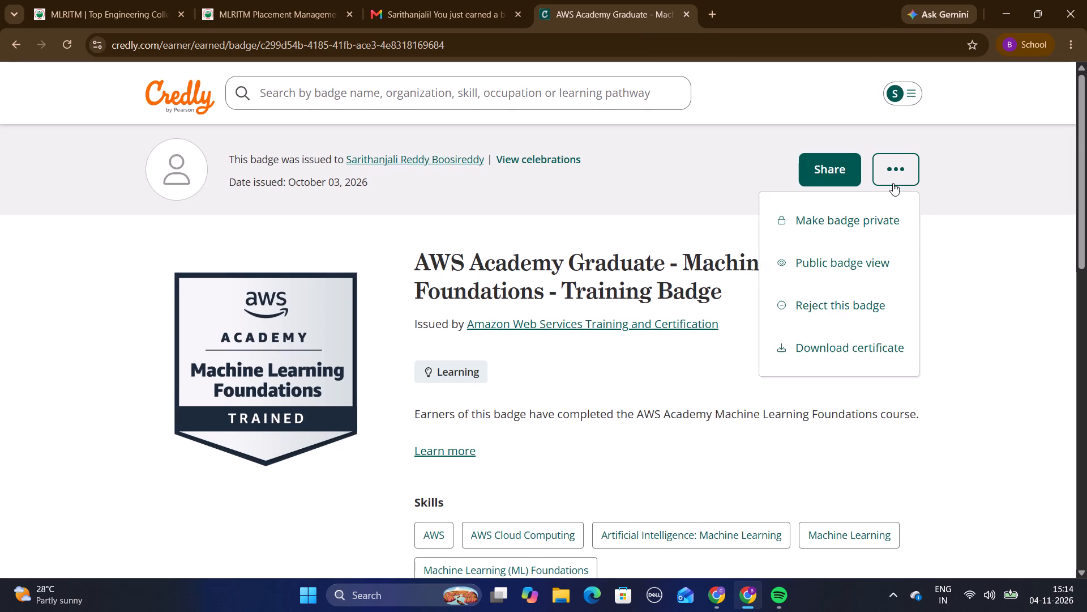
click(847, 348)
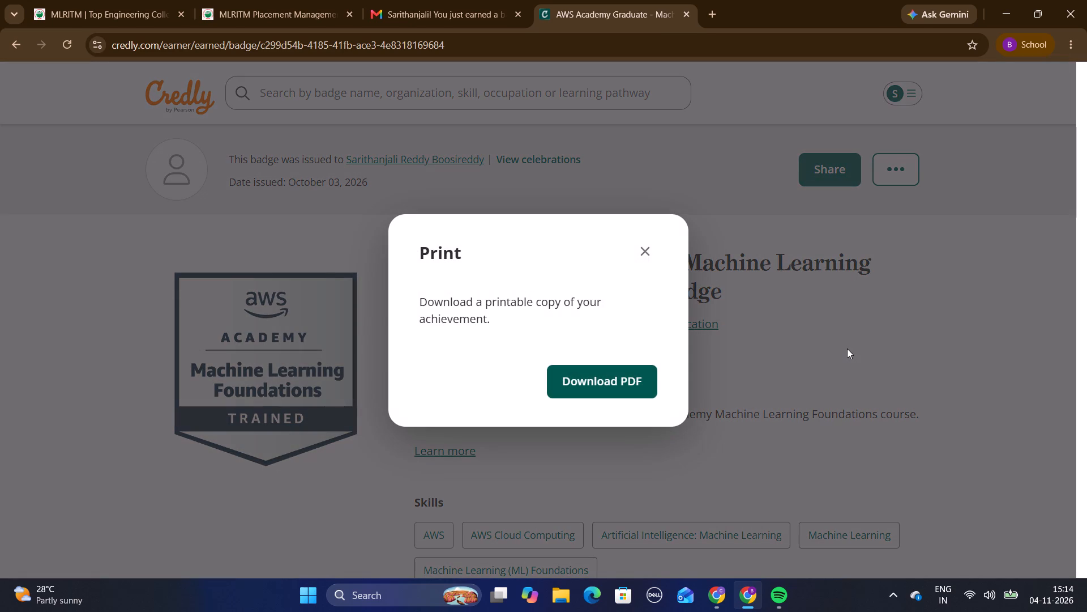
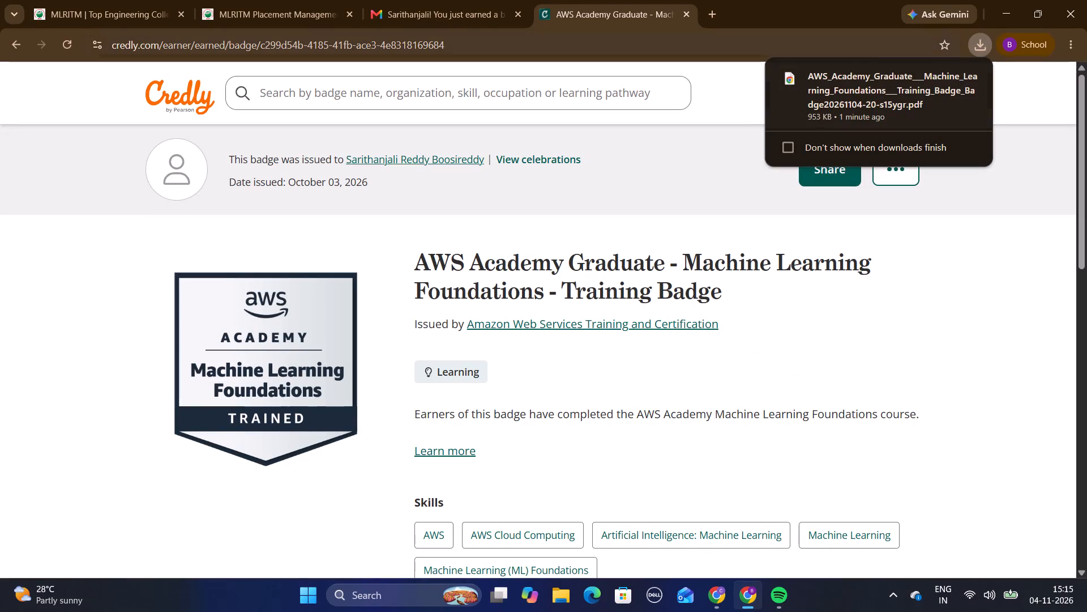
Open the downloaded AWS Machine Learning Foundations certificate PDF and view the Credly page behind its digital badge link.
click(875, 99)
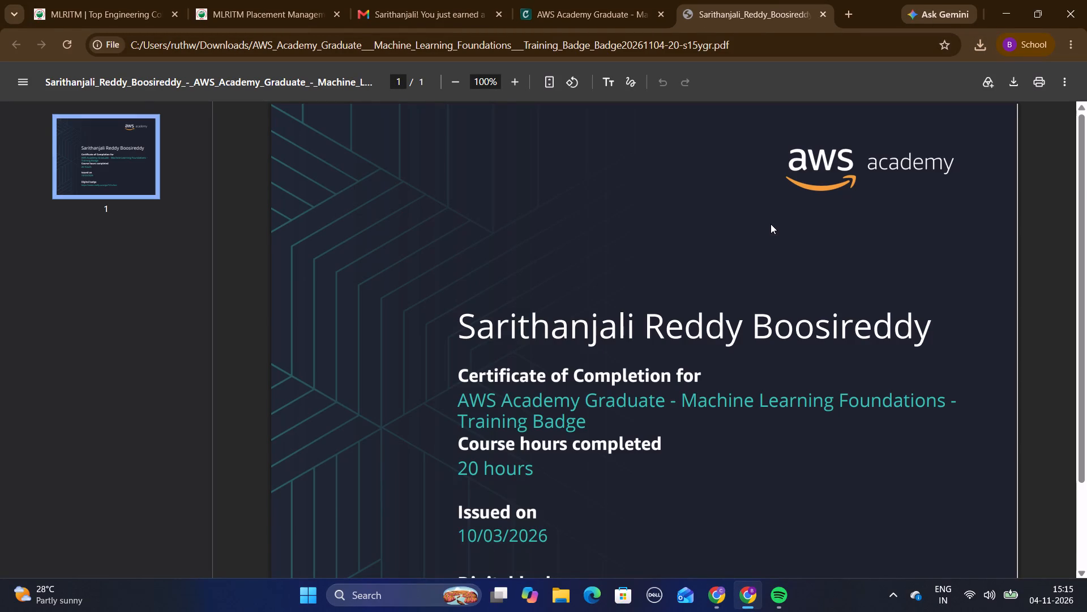
scroll(771, 224, down, 5)
double_click(671, 501)
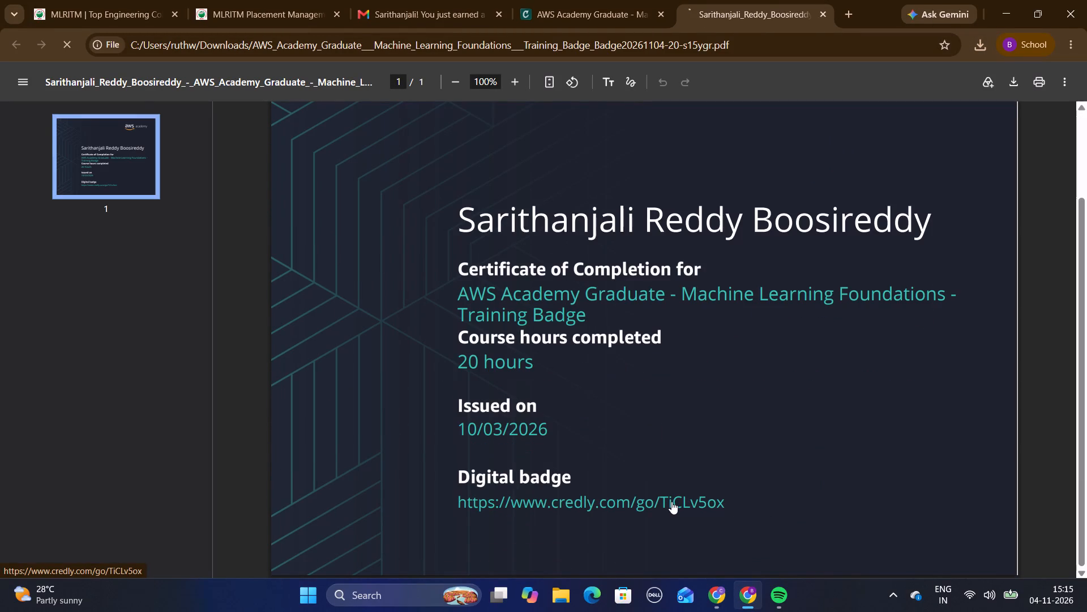
drag(727, 503, 662, 503)
drag(662, 503, 631, 503)
right_click(631, 503)
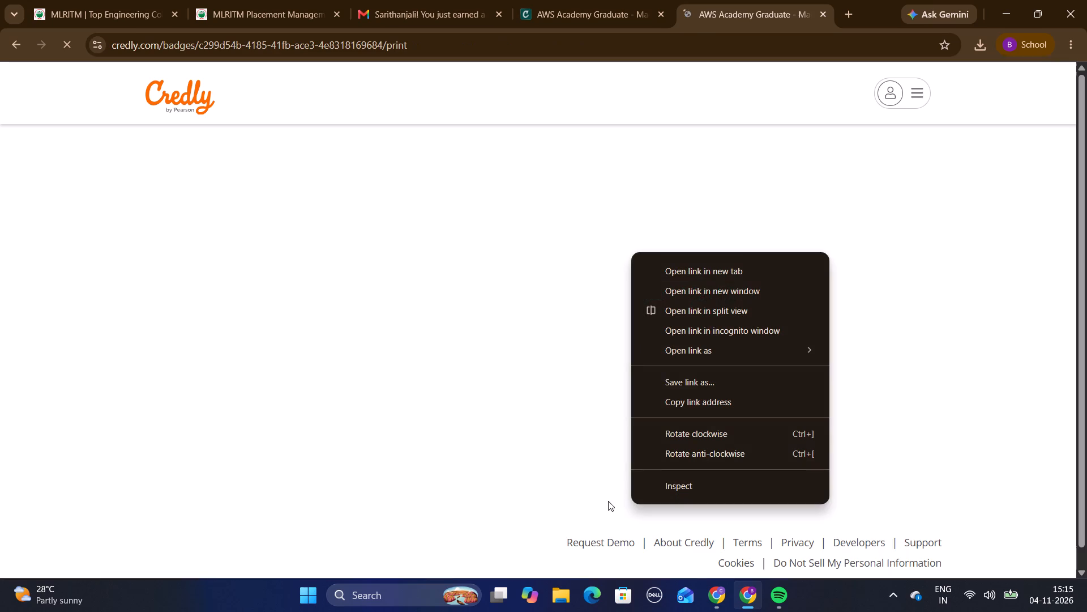
click(584, 0)
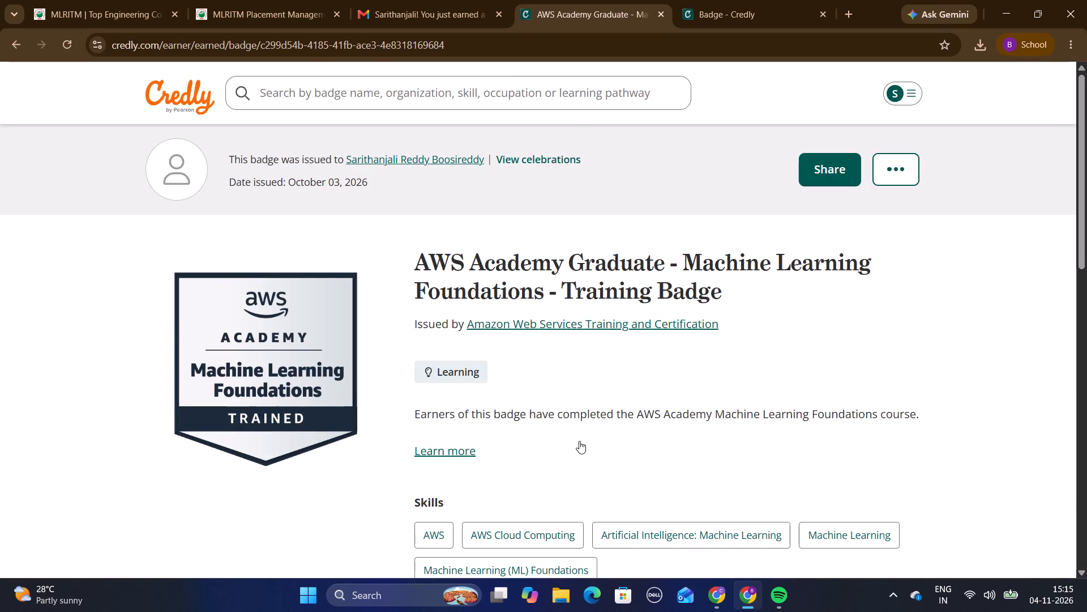
click(777, 0)
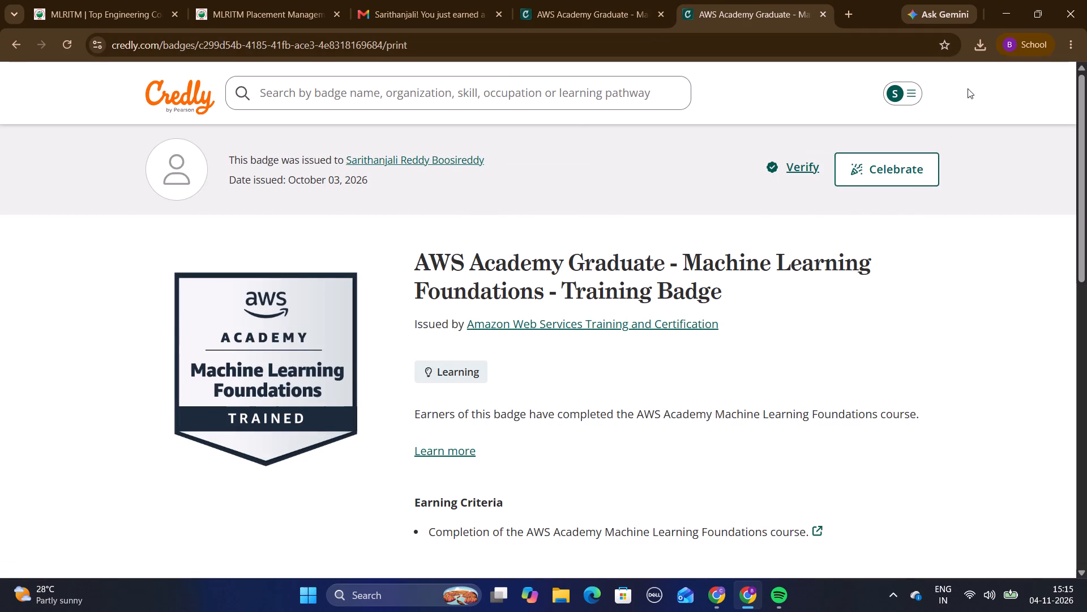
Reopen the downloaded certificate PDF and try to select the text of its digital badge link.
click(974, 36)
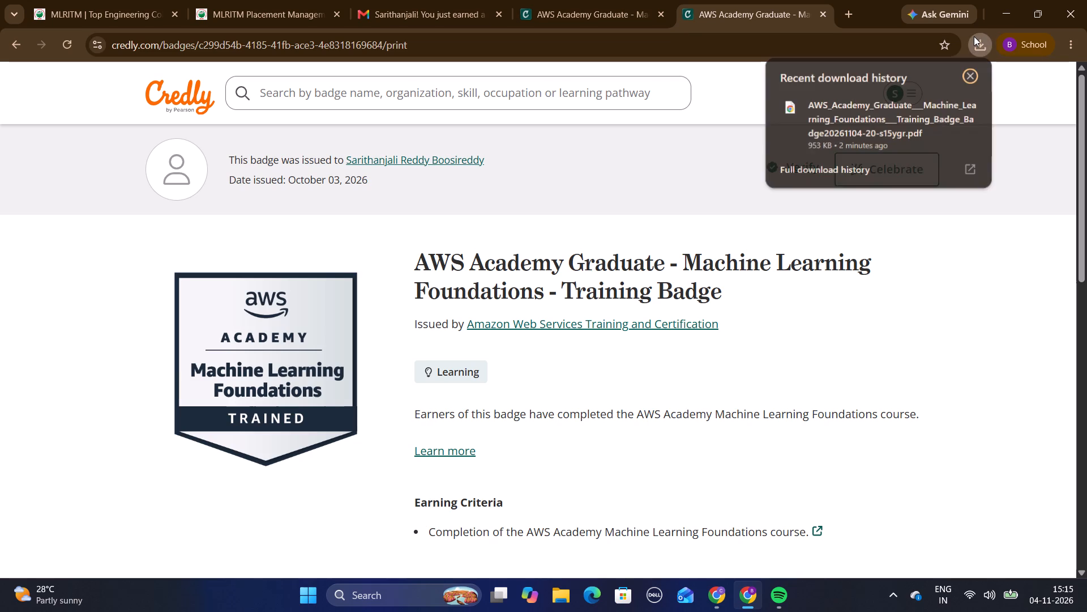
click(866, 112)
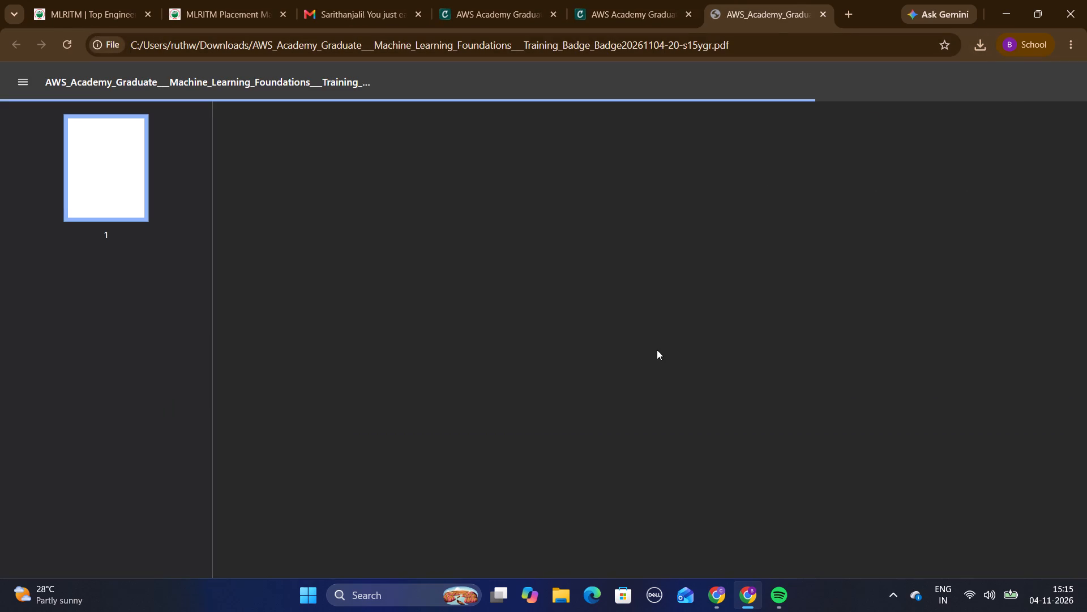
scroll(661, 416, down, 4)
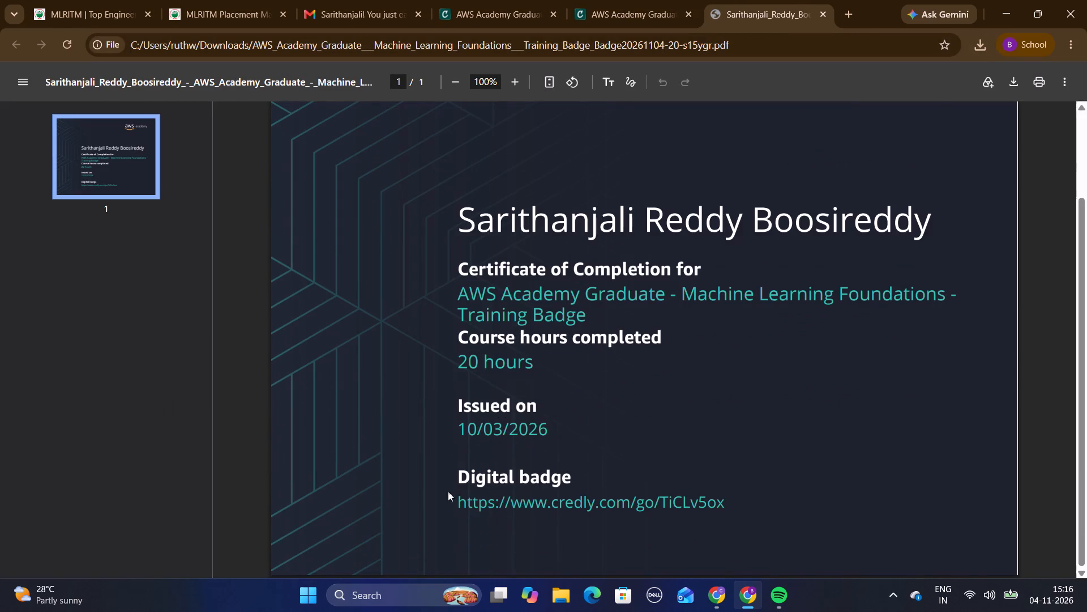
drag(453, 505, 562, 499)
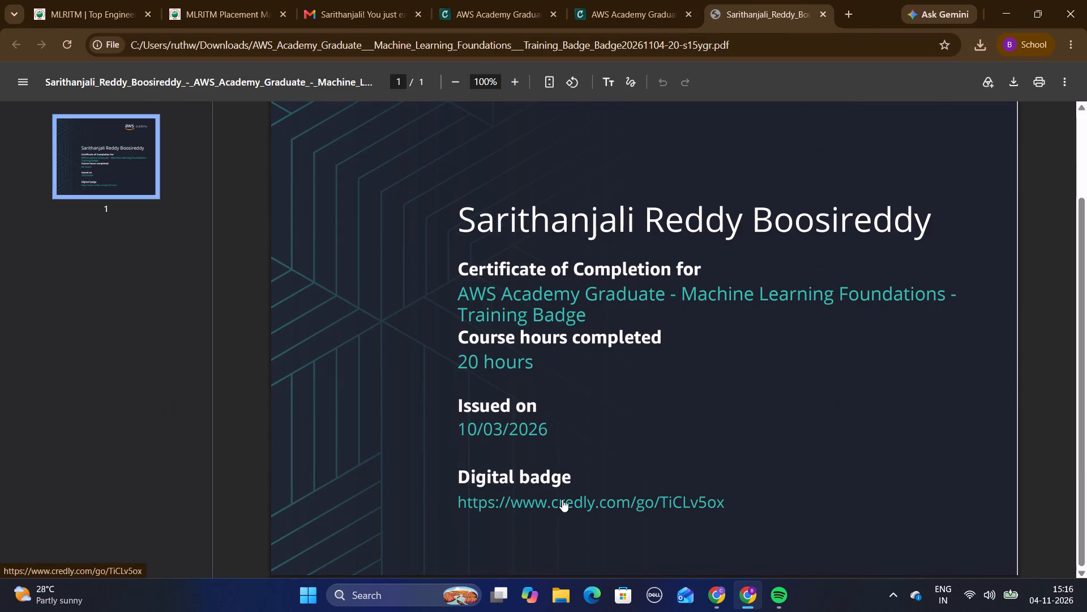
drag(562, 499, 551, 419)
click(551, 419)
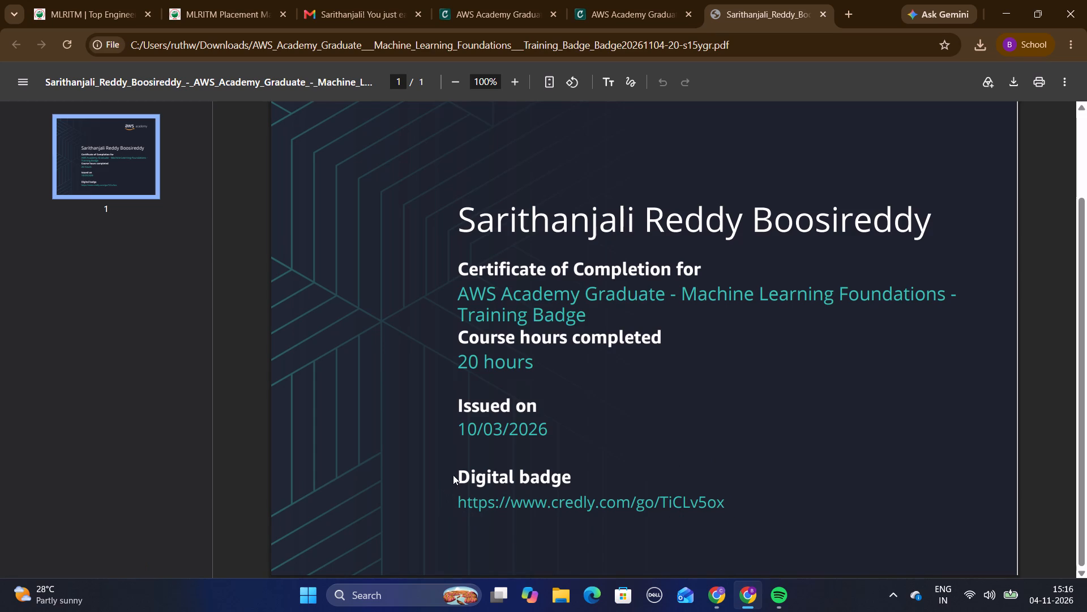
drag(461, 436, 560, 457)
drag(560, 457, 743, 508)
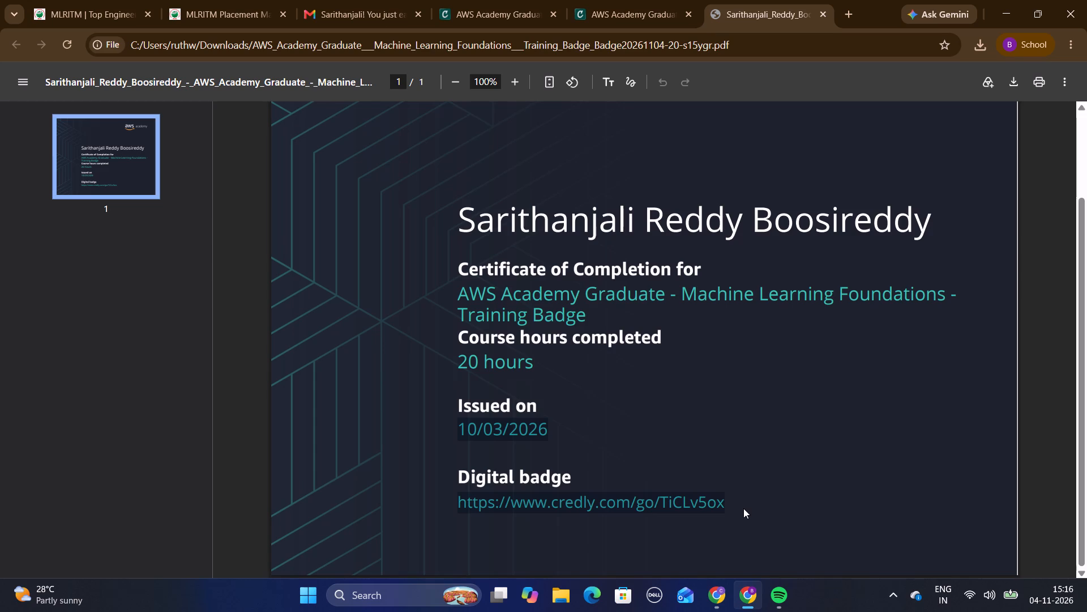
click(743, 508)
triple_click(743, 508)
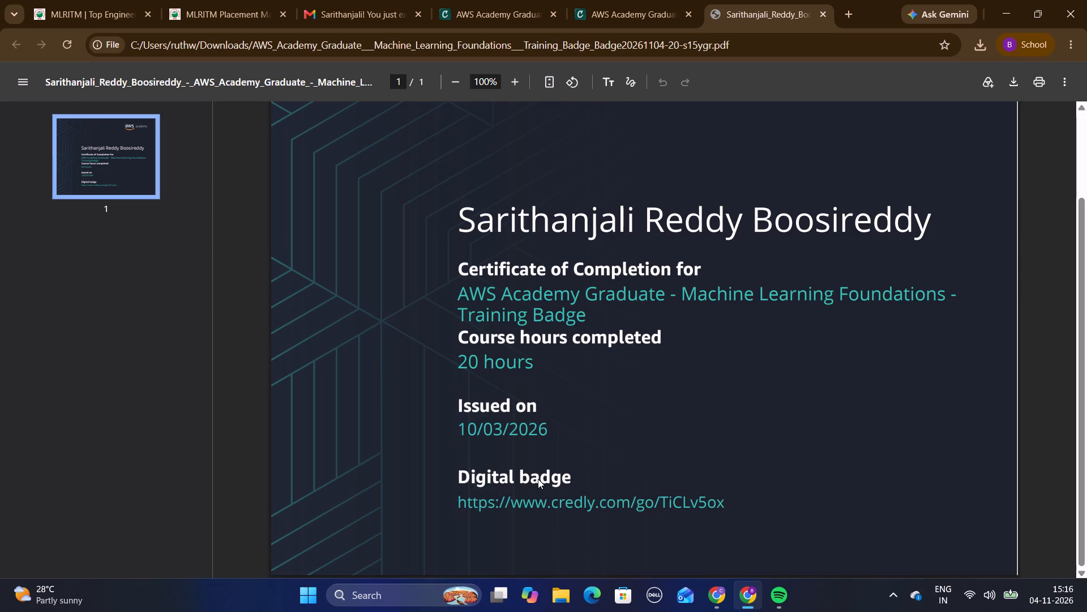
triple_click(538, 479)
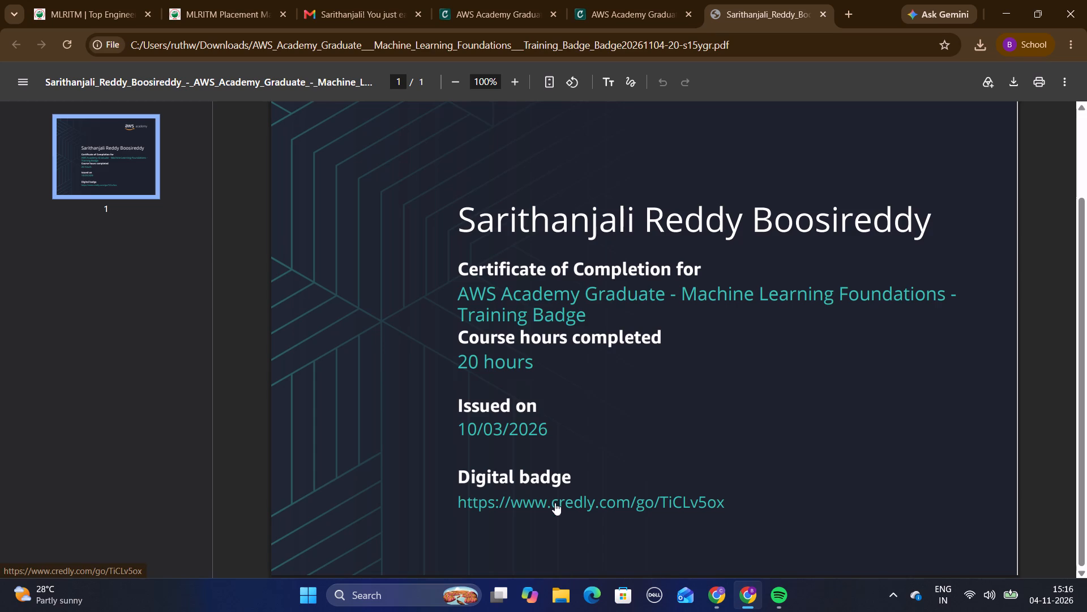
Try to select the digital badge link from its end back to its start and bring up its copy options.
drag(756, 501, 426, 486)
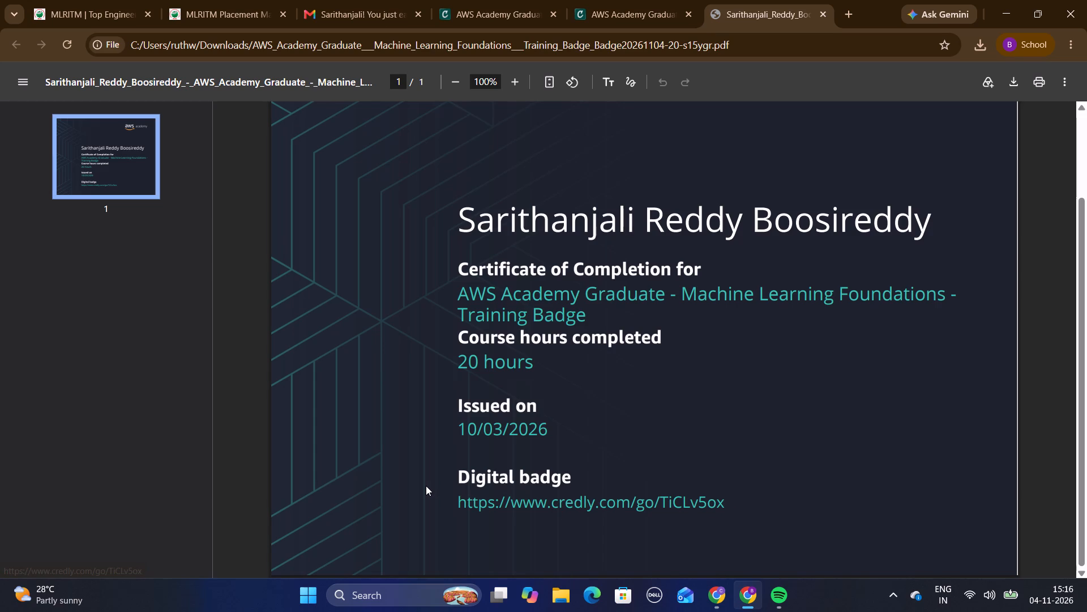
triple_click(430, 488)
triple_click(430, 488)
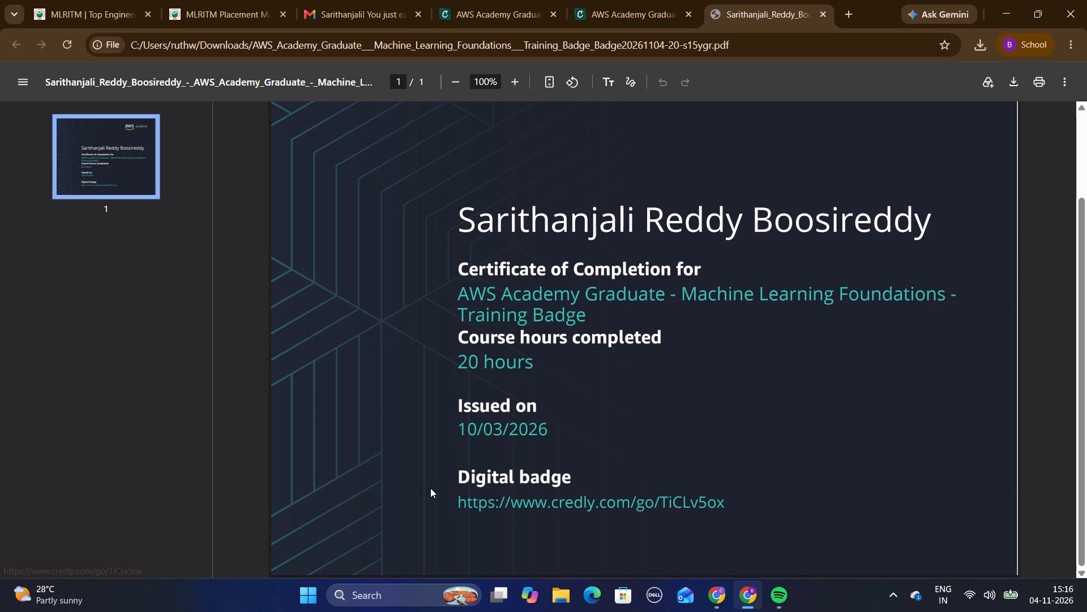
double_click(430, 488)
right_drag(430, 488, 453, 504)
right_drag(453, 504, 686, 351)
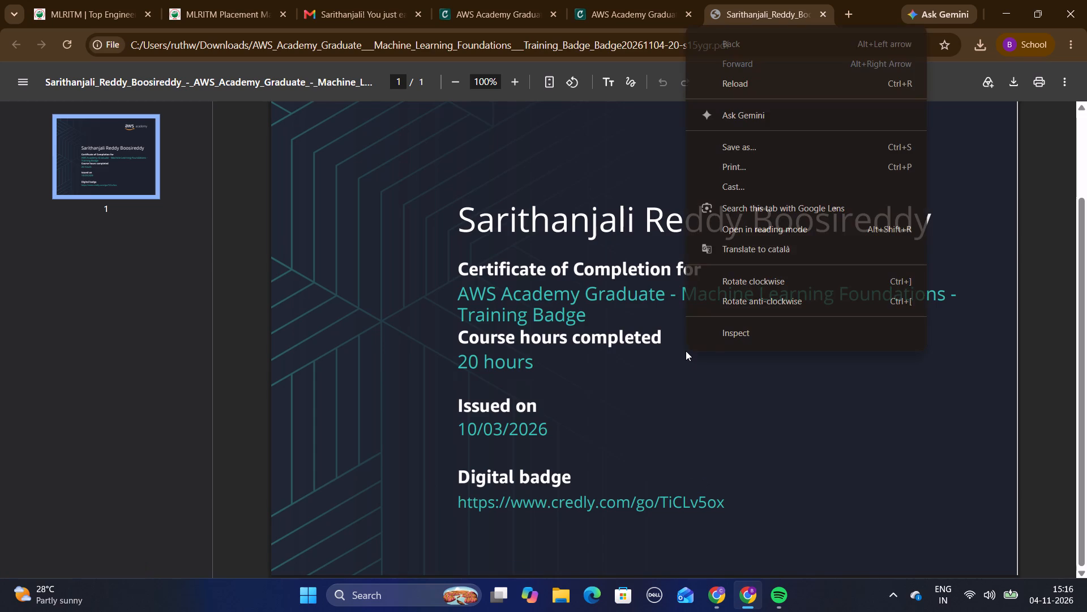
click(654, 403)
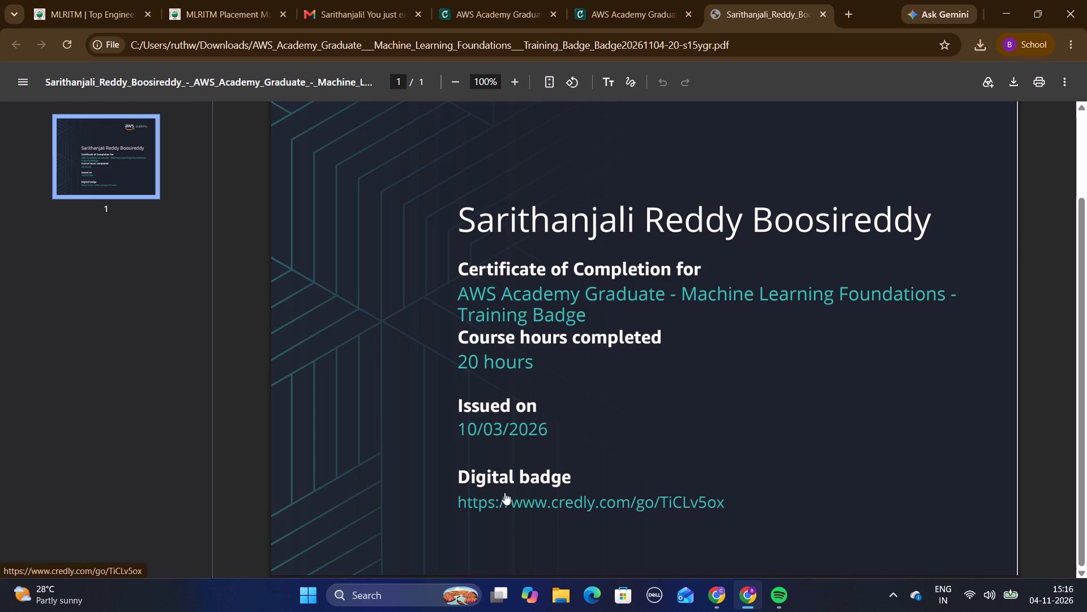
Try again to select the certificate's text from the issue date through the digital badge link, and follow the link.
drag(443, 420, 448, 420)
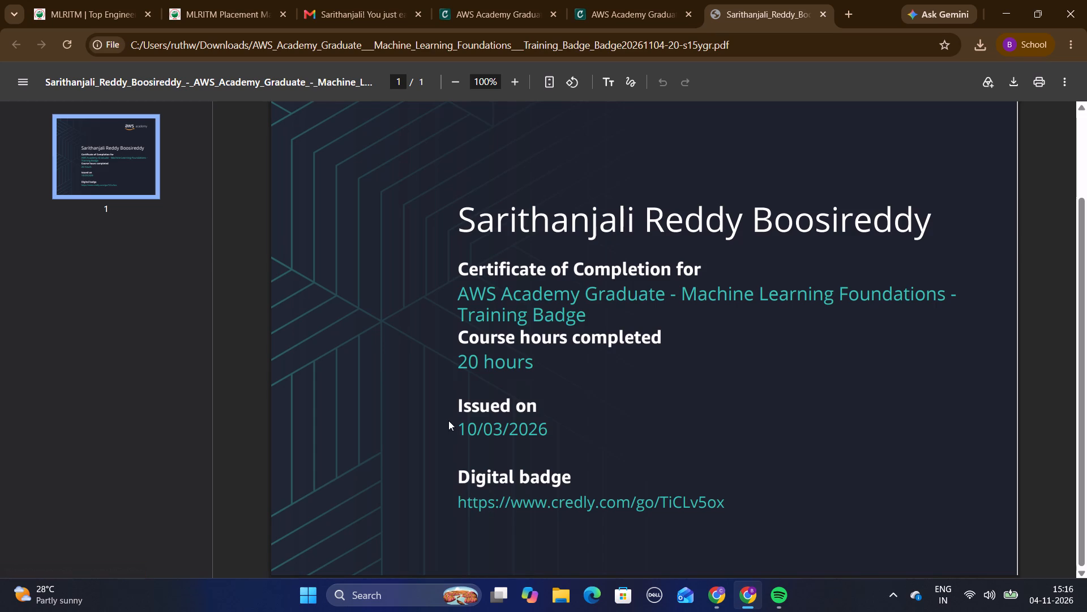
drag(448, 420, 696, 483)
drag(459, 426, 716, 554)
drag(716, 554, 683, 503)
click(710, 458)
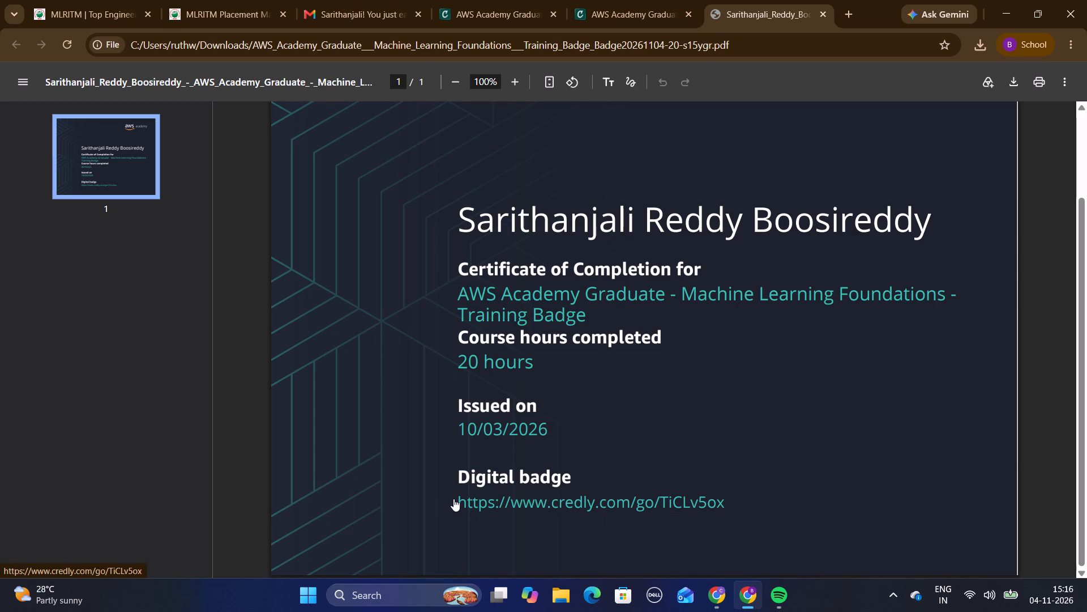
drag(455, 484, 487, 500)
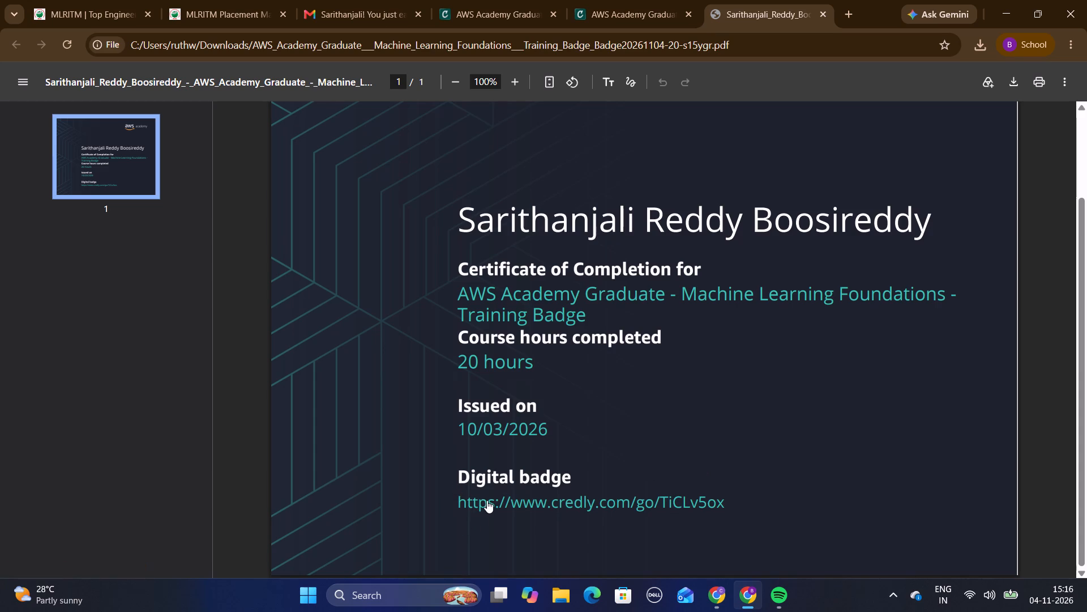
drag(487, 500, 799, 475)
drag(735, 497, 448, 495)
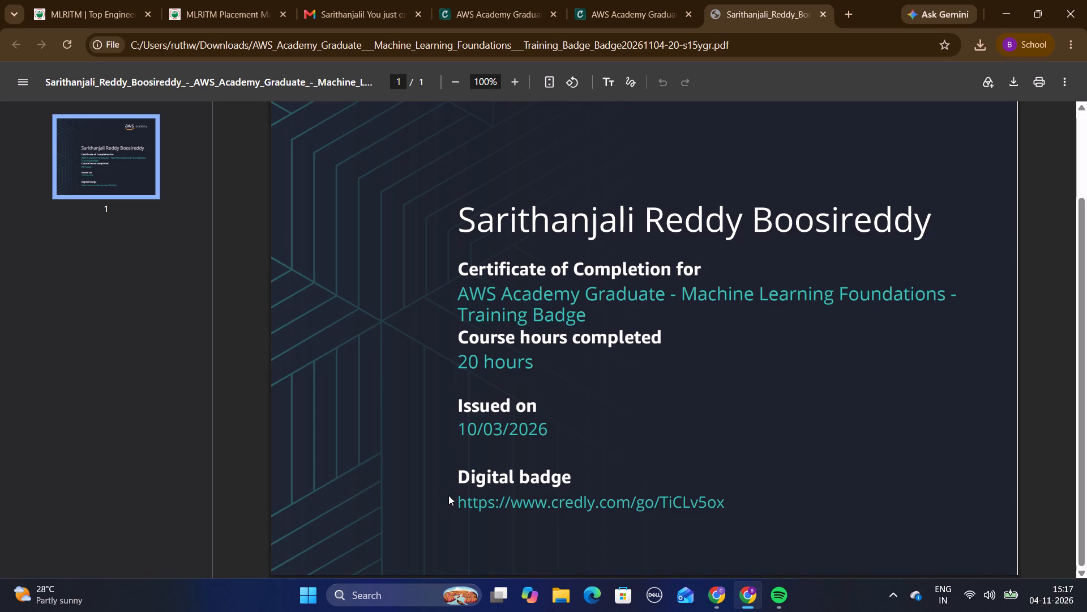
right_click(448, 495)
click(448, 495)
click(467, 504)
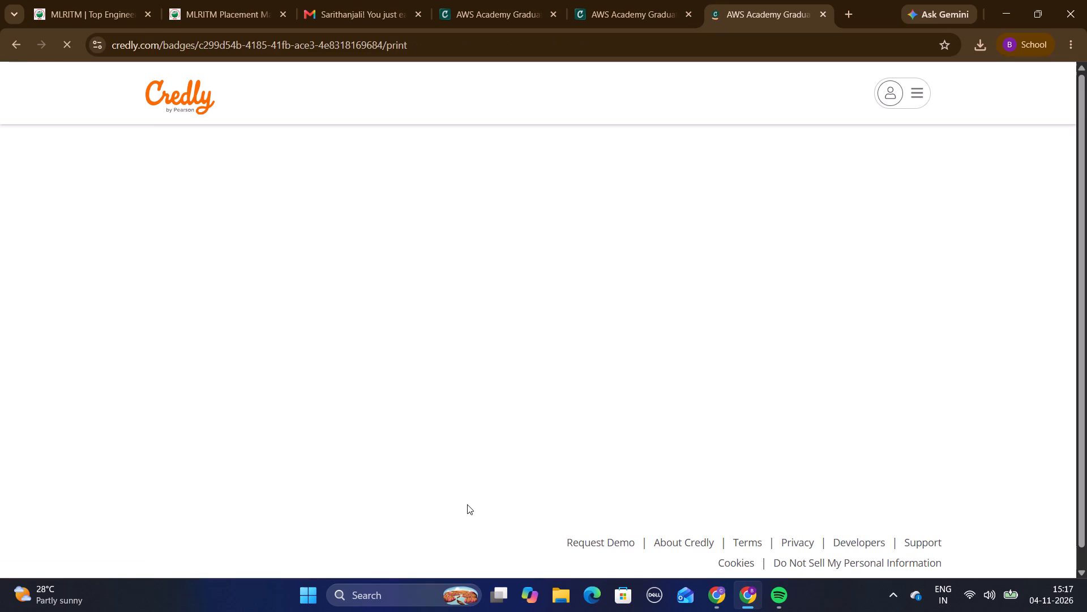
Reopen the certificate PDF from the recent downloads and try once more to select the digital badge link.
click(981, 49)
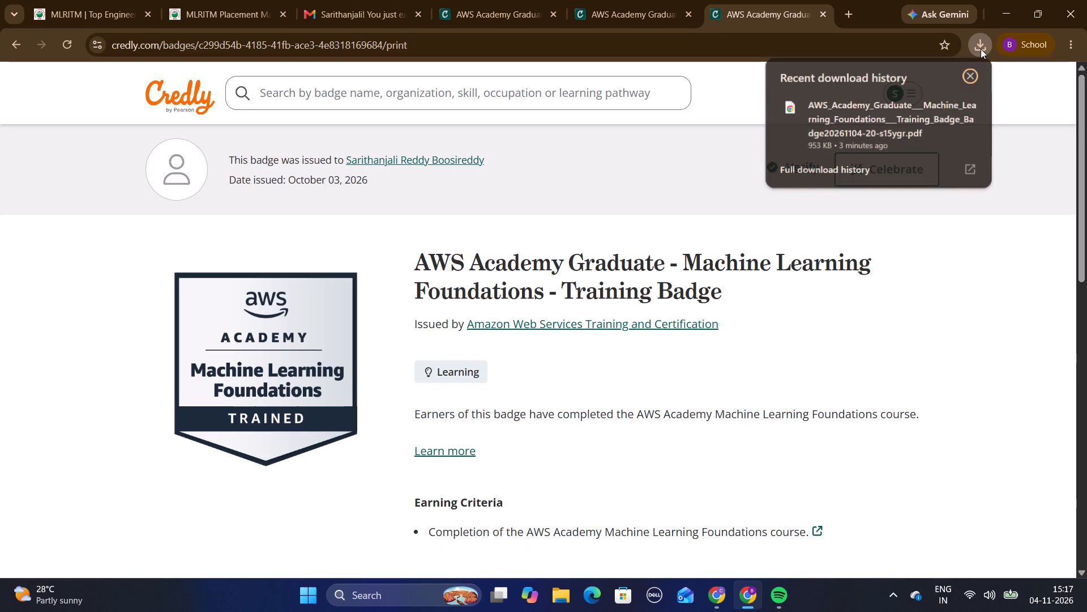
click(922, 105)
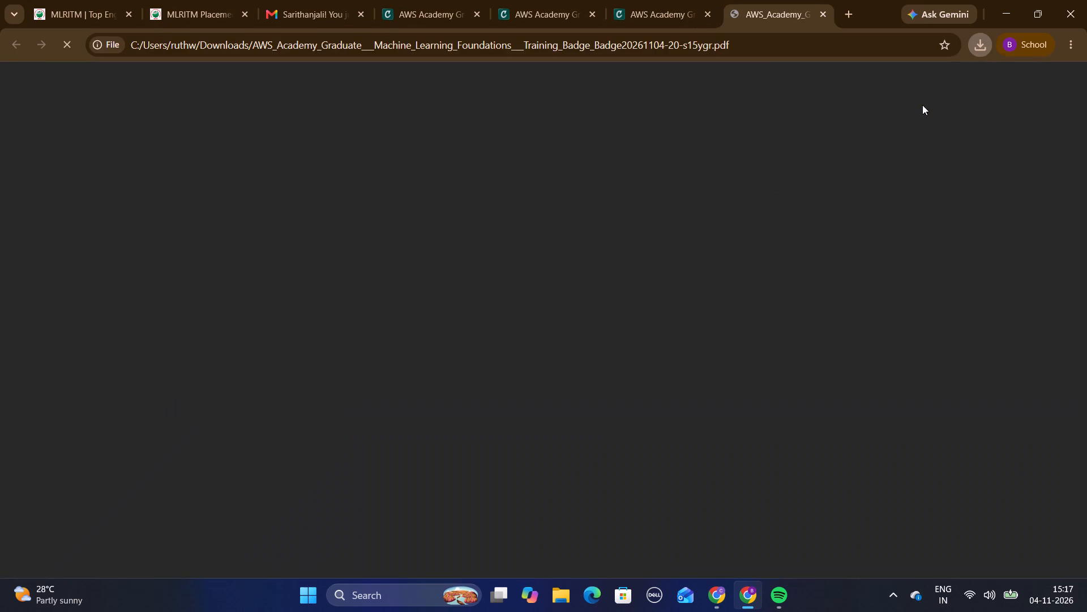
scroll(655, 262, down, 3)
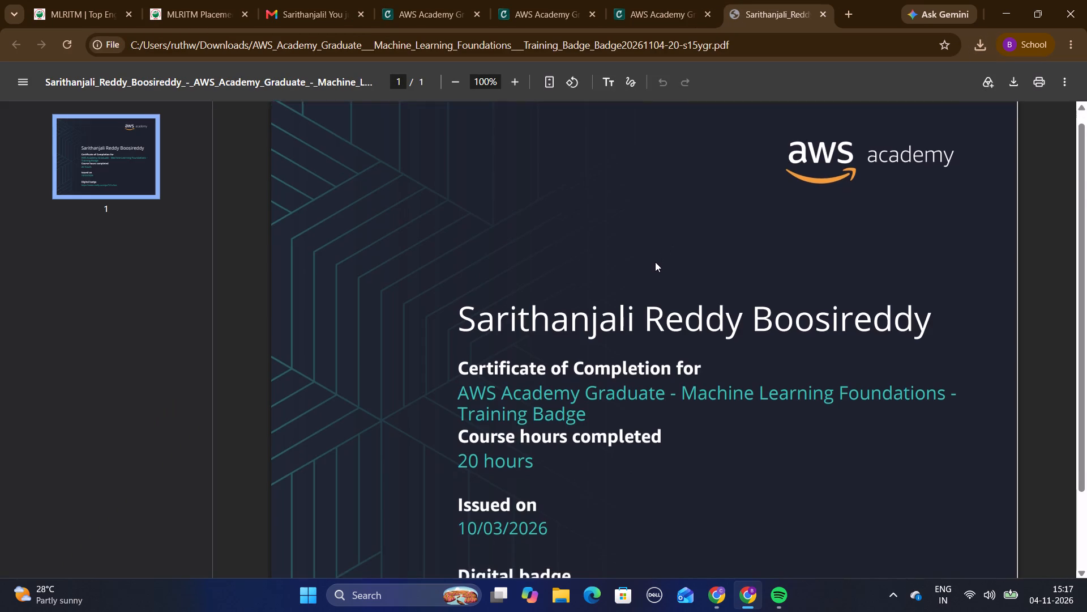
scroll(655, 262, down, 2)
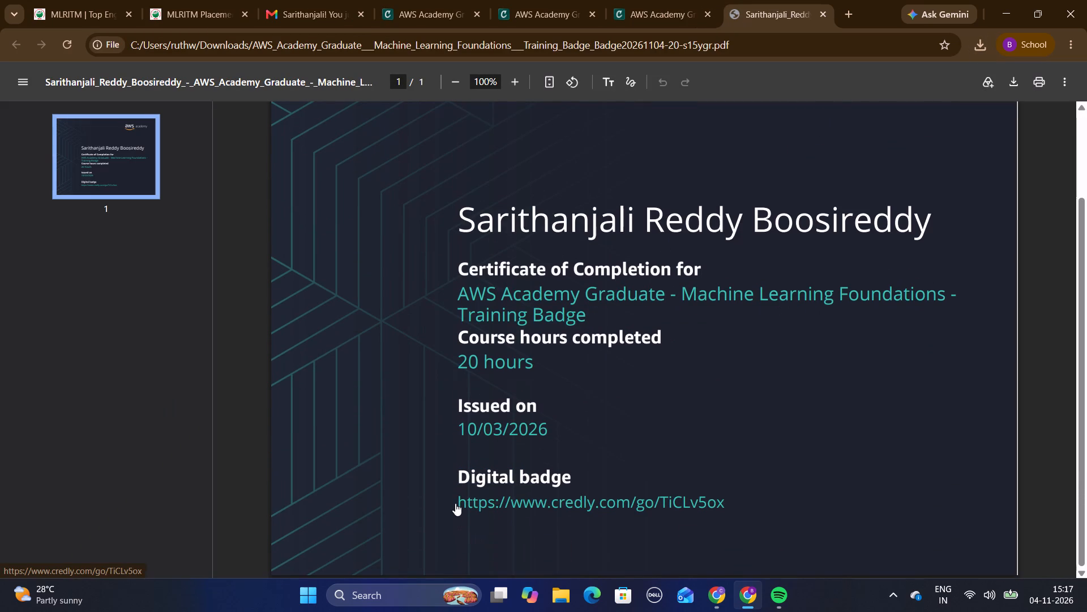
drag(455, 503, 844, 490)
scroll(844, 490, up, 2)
Open the newest AWS Machine Learning Foundations certificate PDF from the Downloads folder in File Explorer.
click(557, 601)
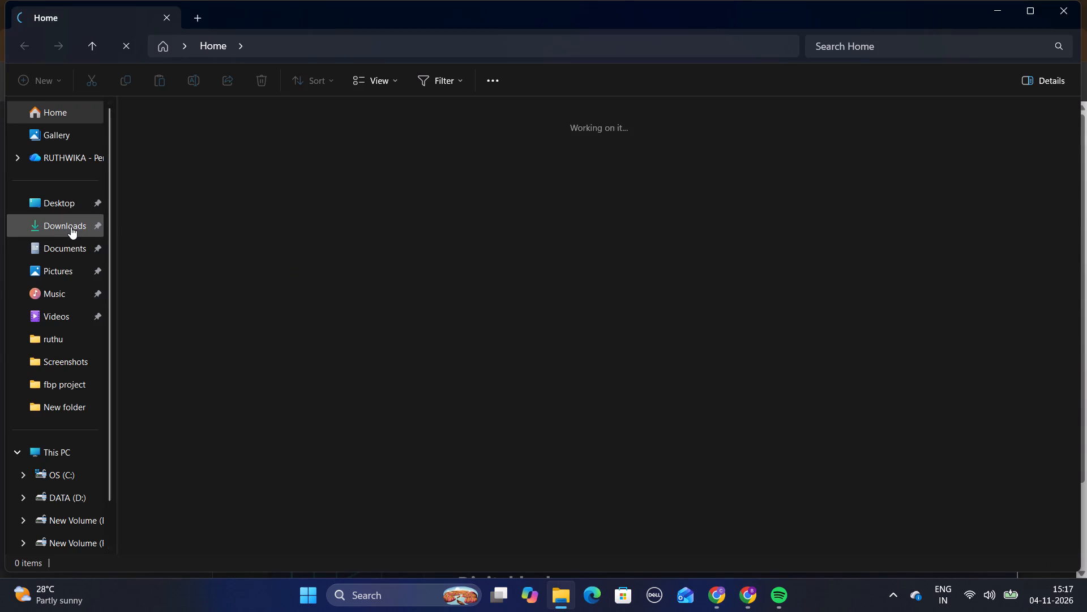
click(71, 227)
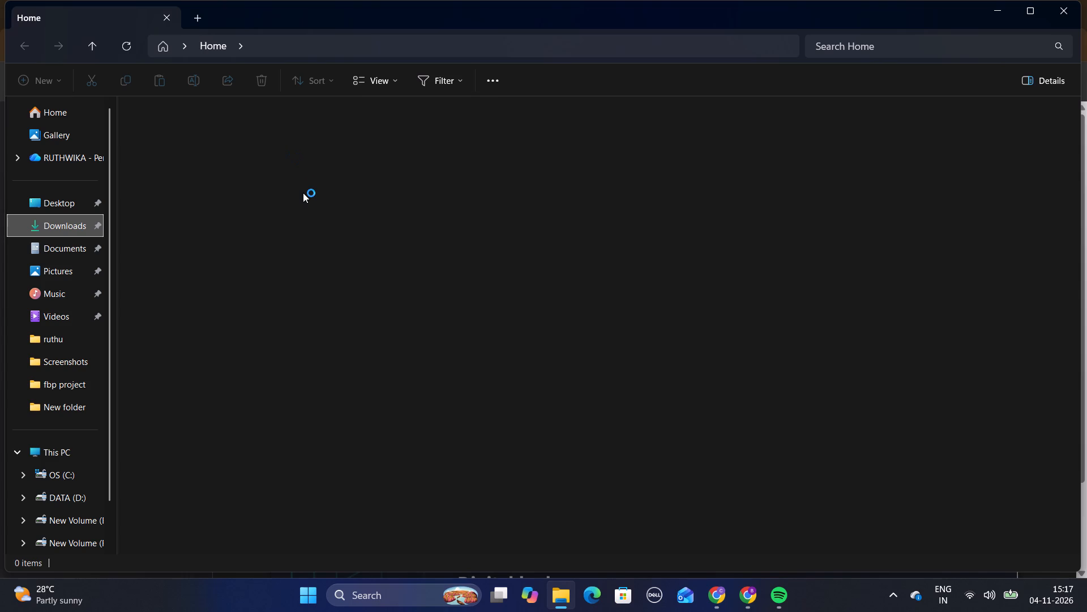
double_click(275, 136)
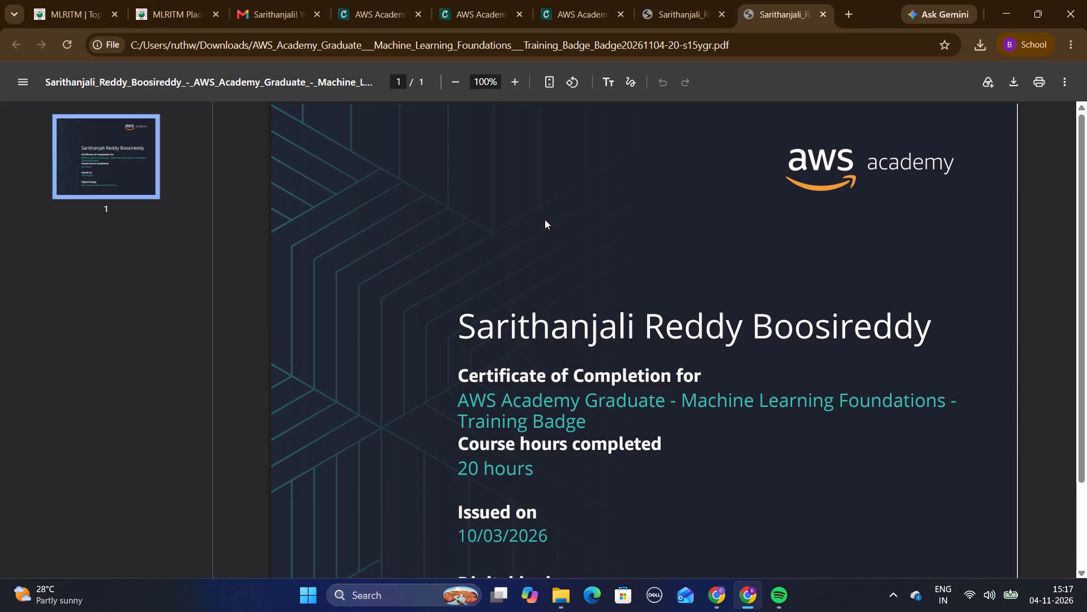
Select the certificate's text from the end of the issue date through the digital badge link and copy it.
scroll(545, 219, down, 4)
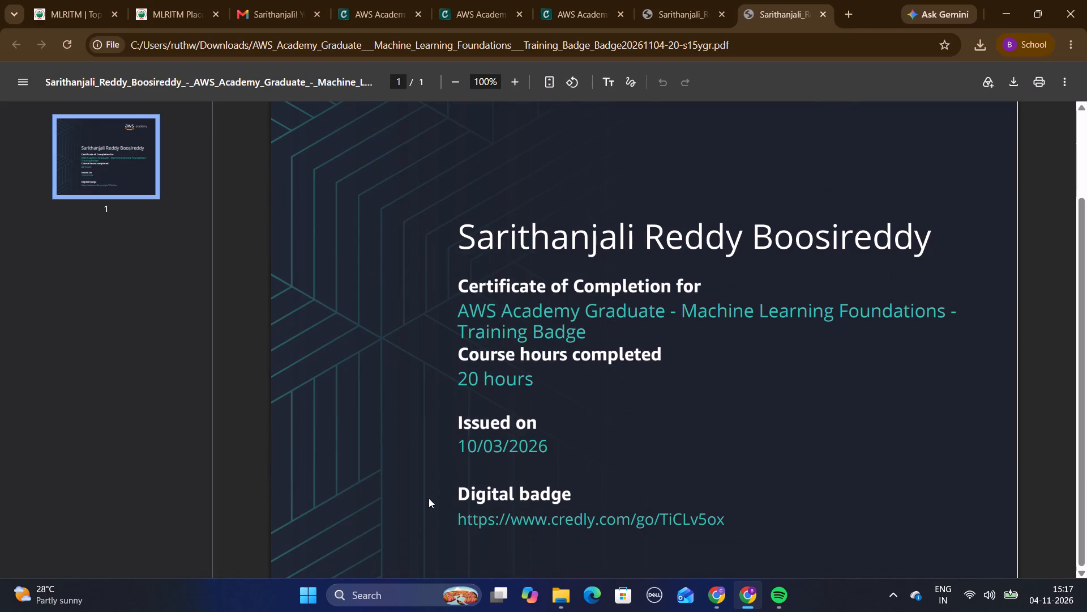
drag(447, 504, 768, 450)
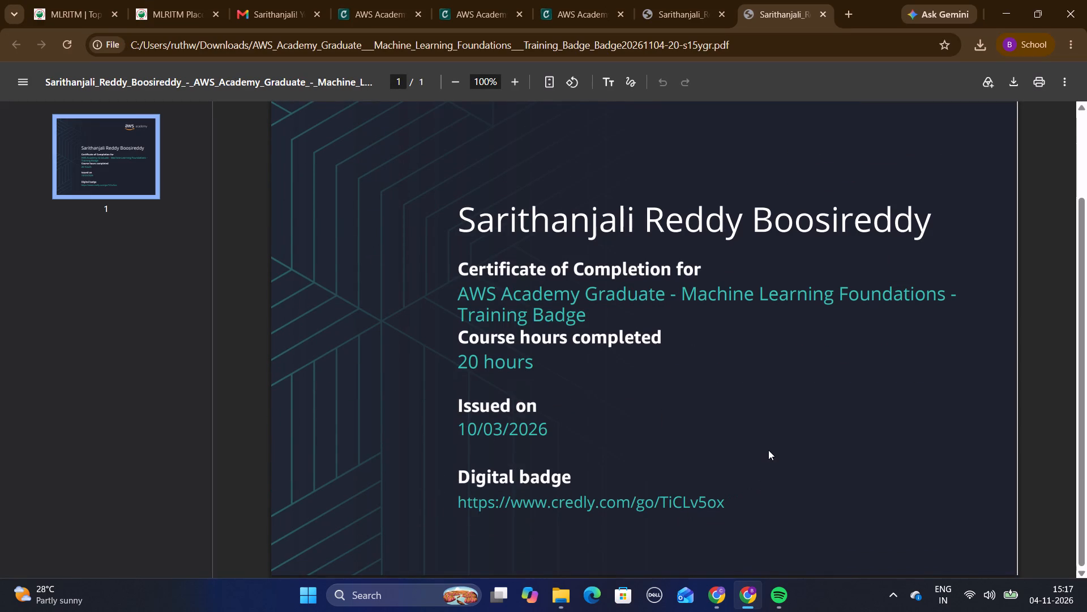
click(1060, 82)
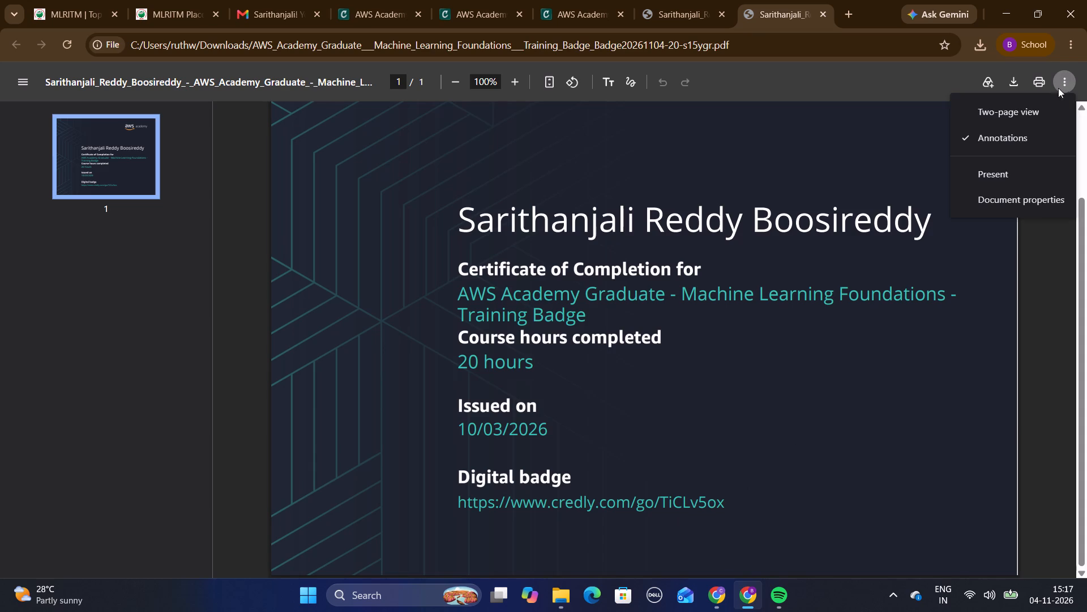
click(1007, 316)
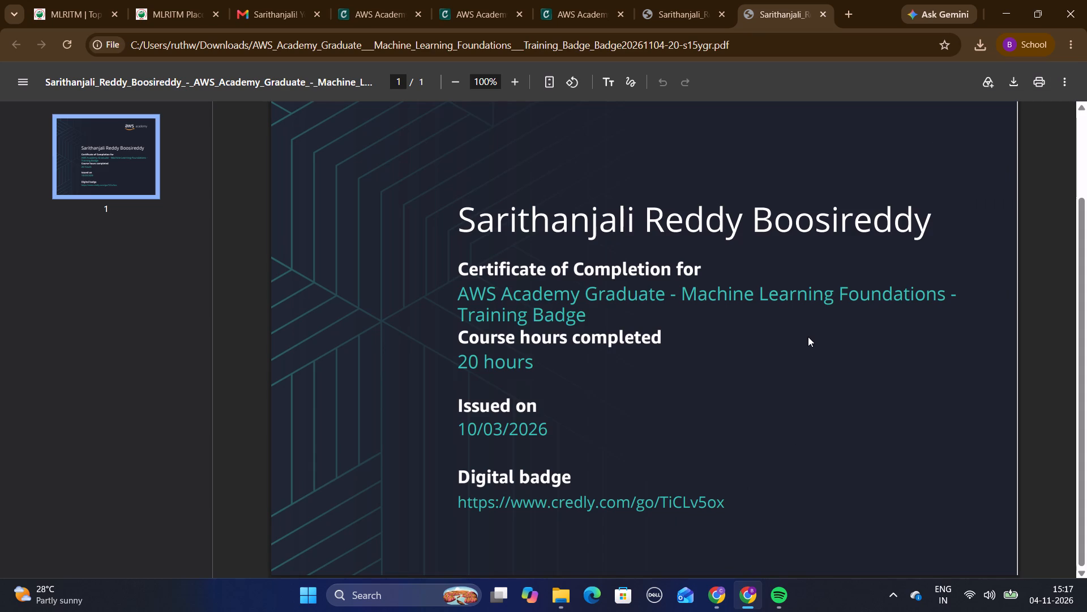
scroll(808, 337, down, 5)
drag(462, 472, 469, 473)
drag(469, 473, 777, 463)
drag(458, 368, 540, 413)
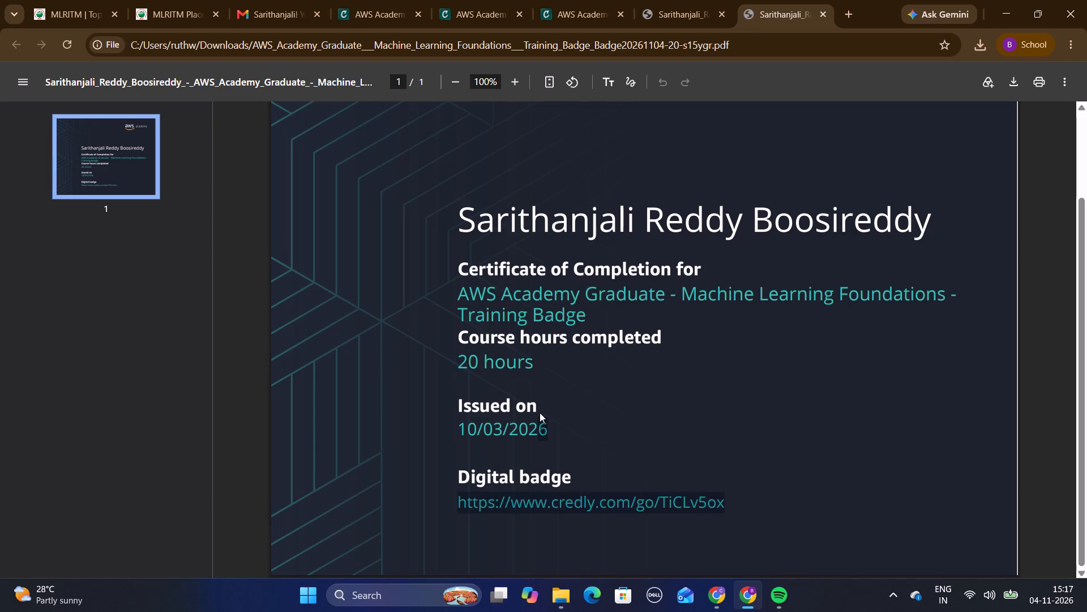
key(ctrl+c)
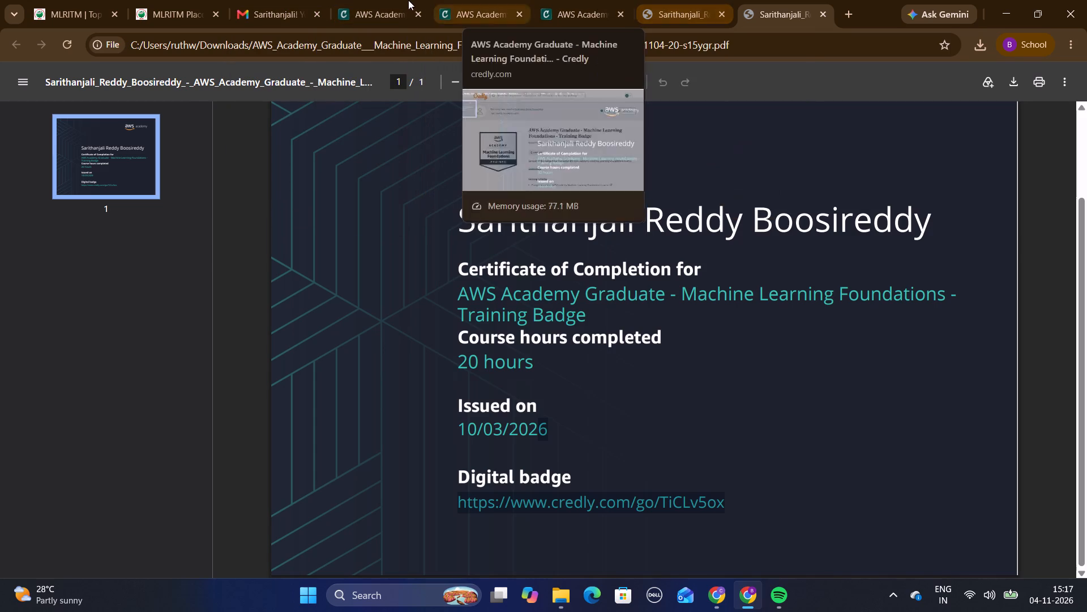
In the placement portal's AWS certificate upload form, set On to LAB, Regulation to R24 and Semester to V.
click(168, 0)
scroll(583, 427, down, 5)
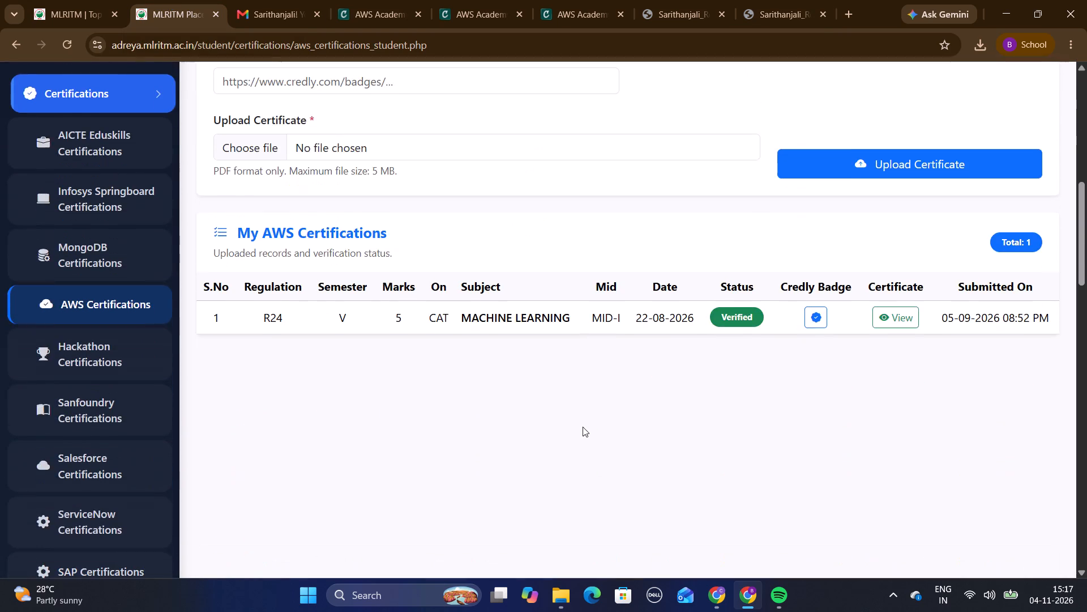
scroll(583, 427, down, 1)
scroll(583, 427, up, 2)
scroll(426, 202, up, 2)
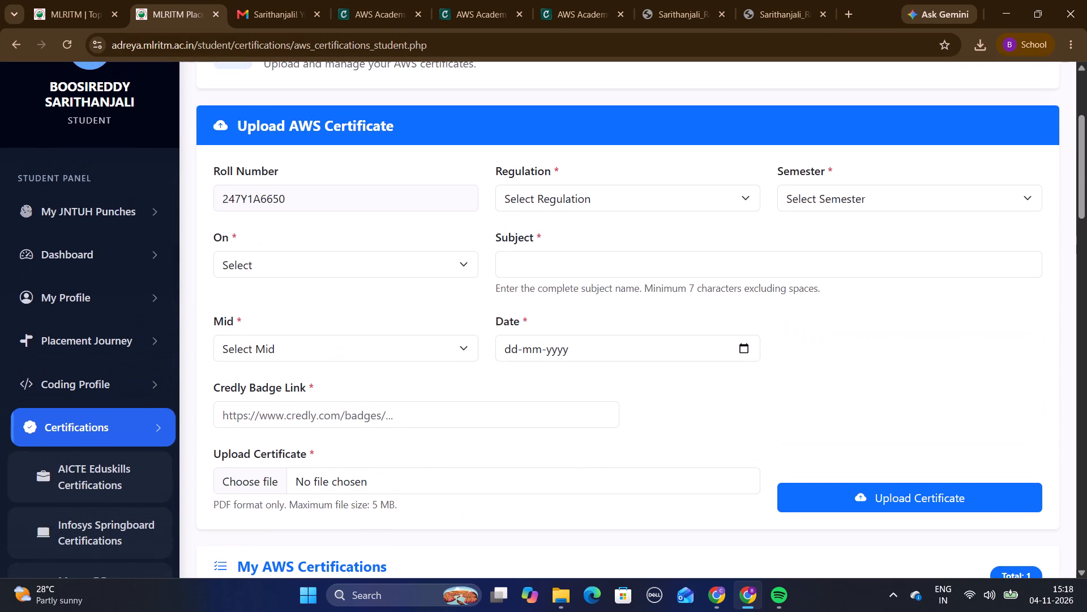
click(424, 268)
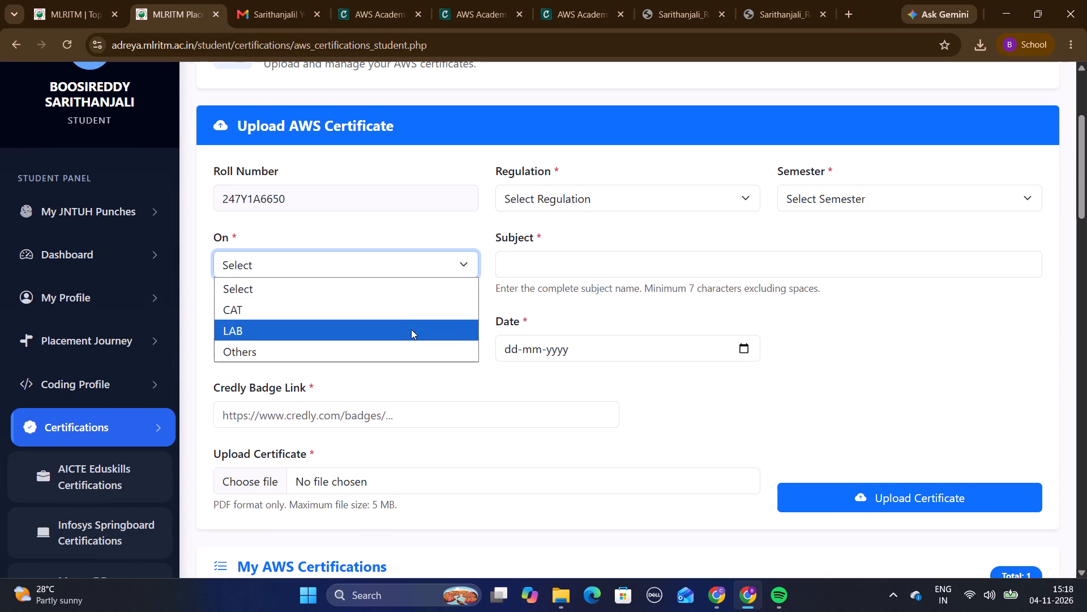
click(411, 329)
click(636, 200)
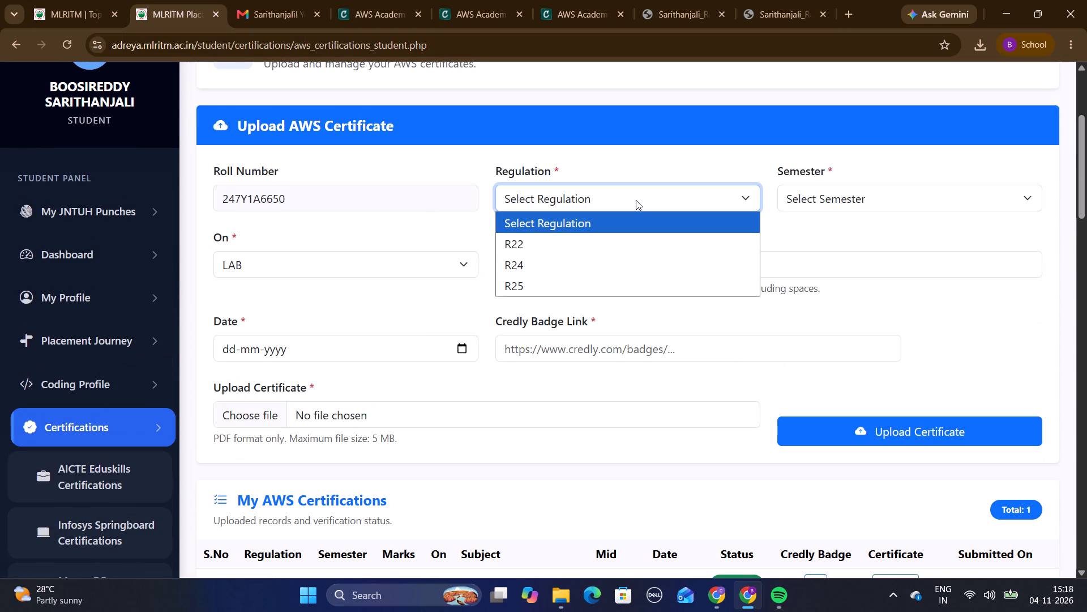
click(637, 259)
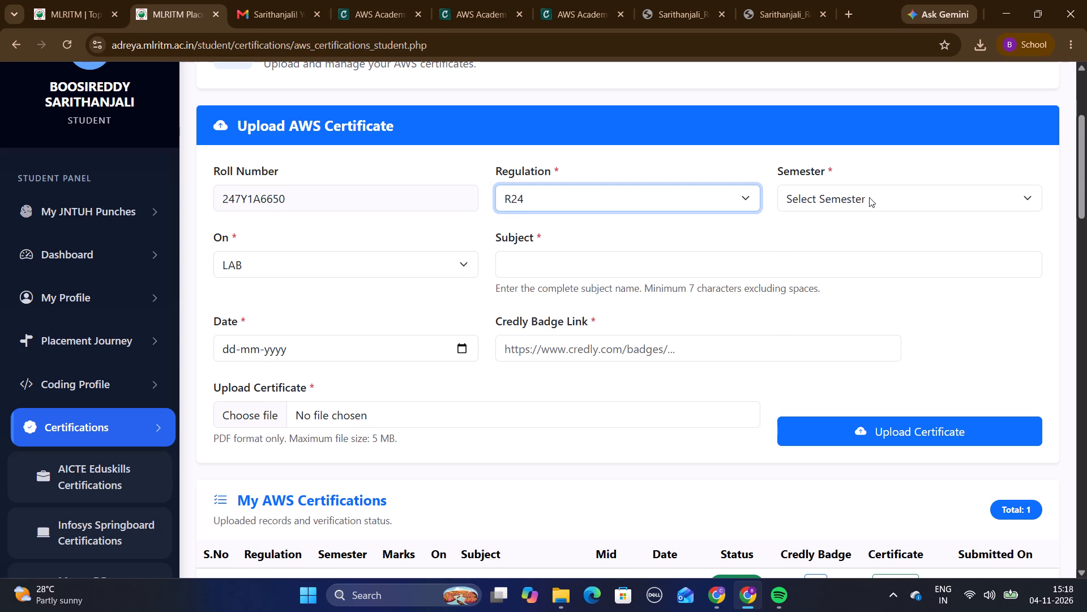
click(869, 197)
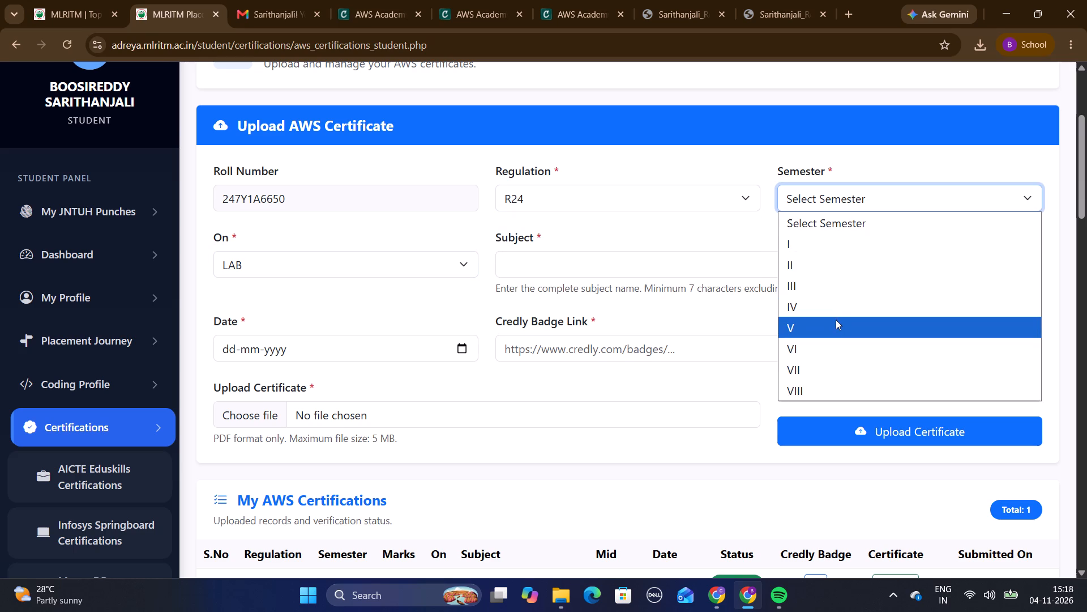
click(836, 320)
Enter MACHINE LEARNING as the subject of the AWS certificate.
click(634, 273)
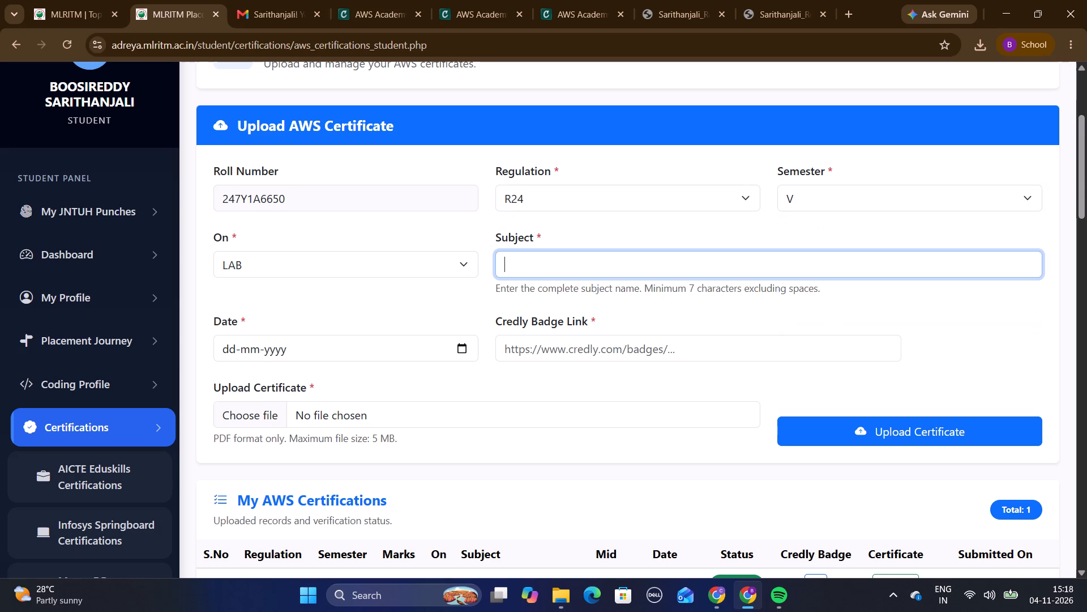
scroll(634, 273, down, 1)
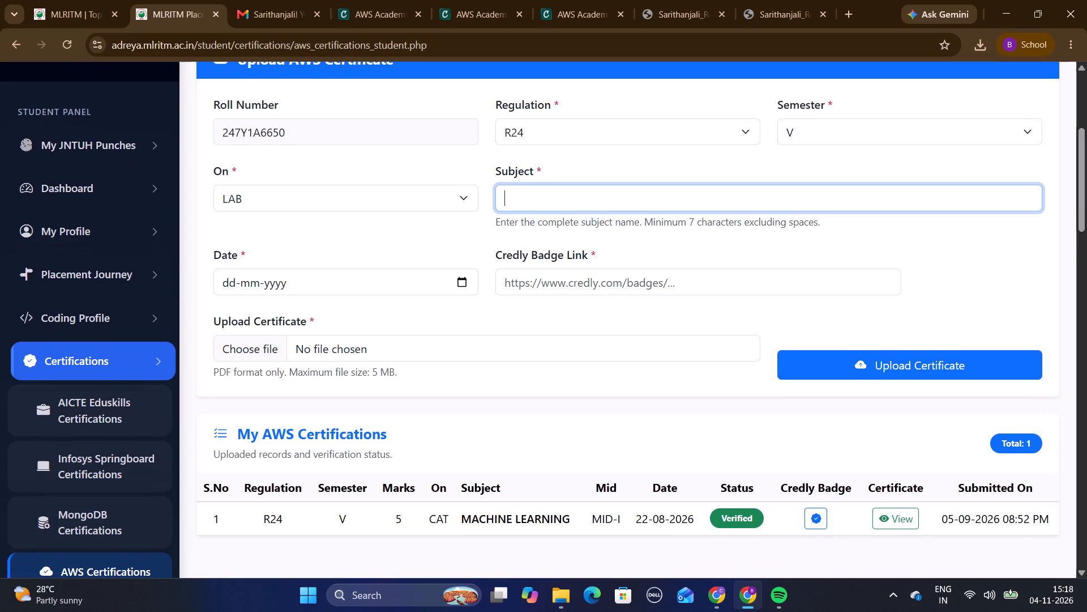
key(m)
key(a)
key(c)
text(hi)
key(l)
key(BackSpace)
text(ne)
key(space)
key(k)
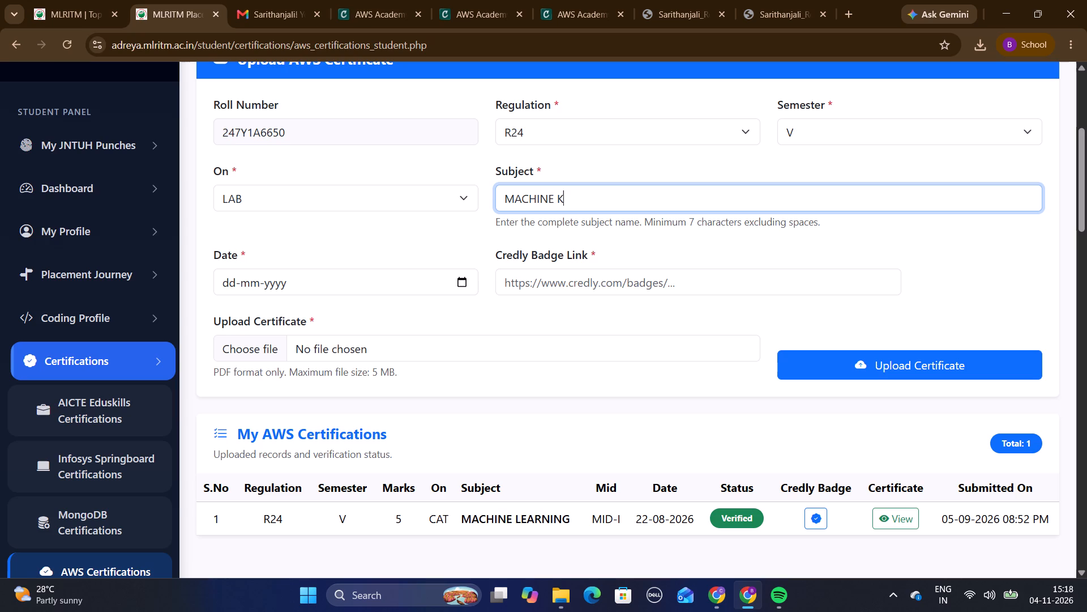
key(BackSpace)
key(l)
key(e)
text(arning)
Paste the copied link as the Credly badge link, remove the stray 6 and space before https, and recheck the certificate PDF.
click(593, 286)
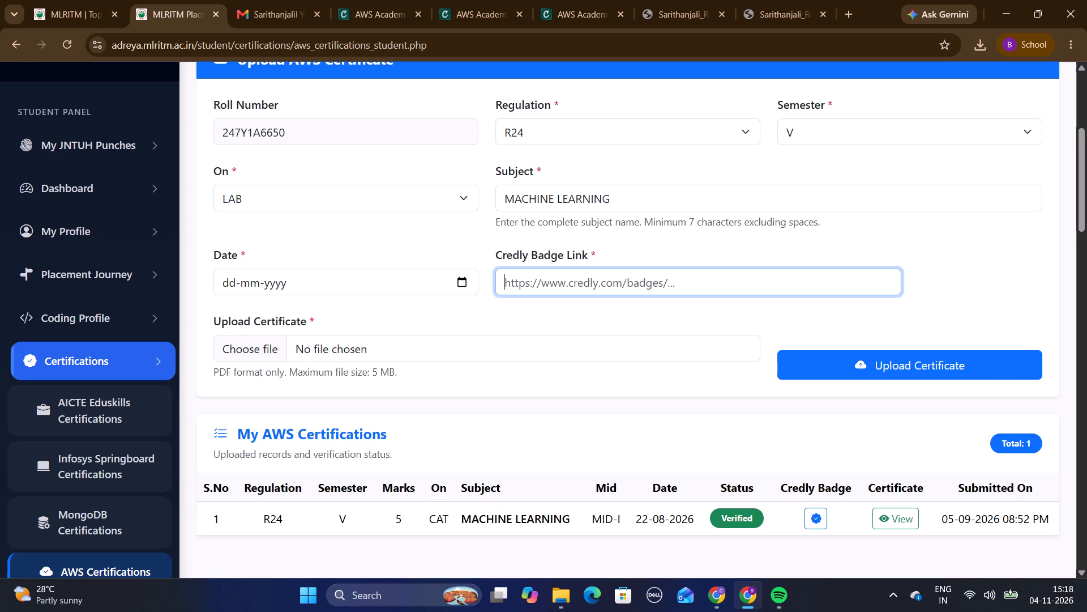
key(ctrl+v)
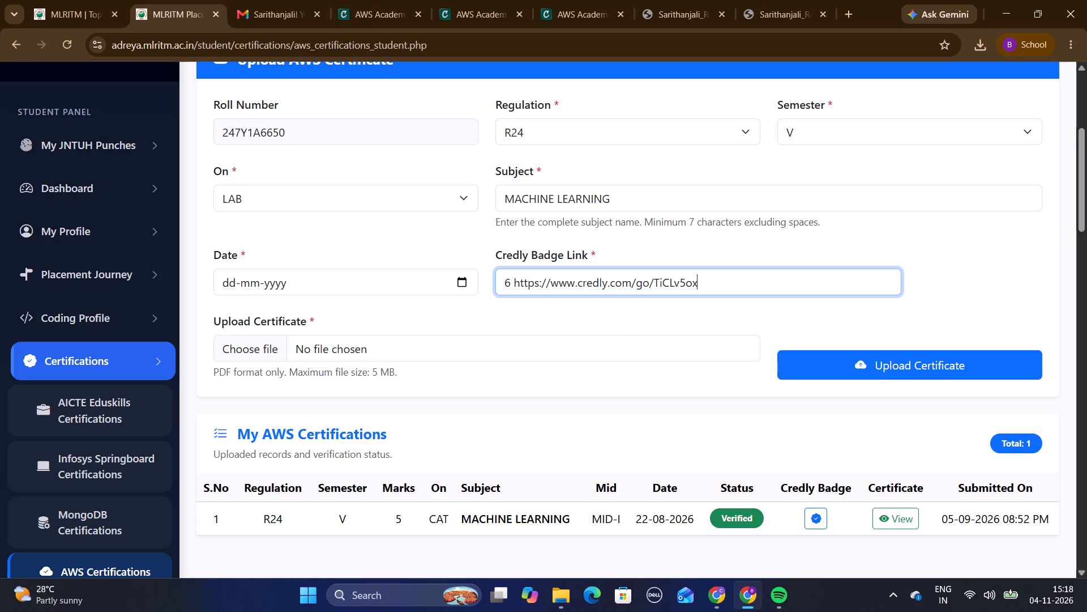
click(514, 283)
key(BackSpace)
key(BackSpace)
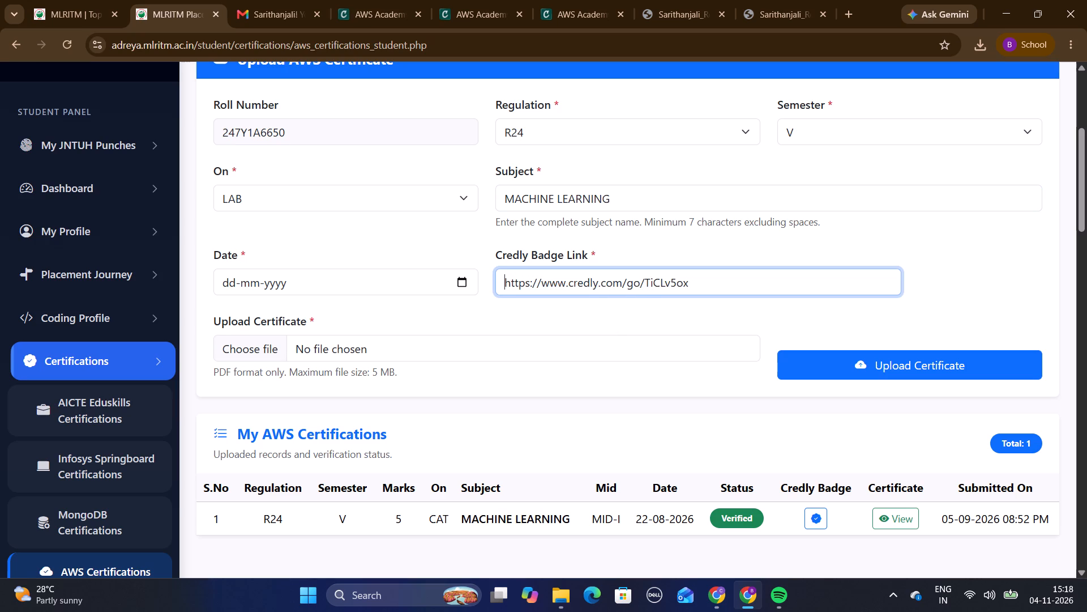
click(784, 9)
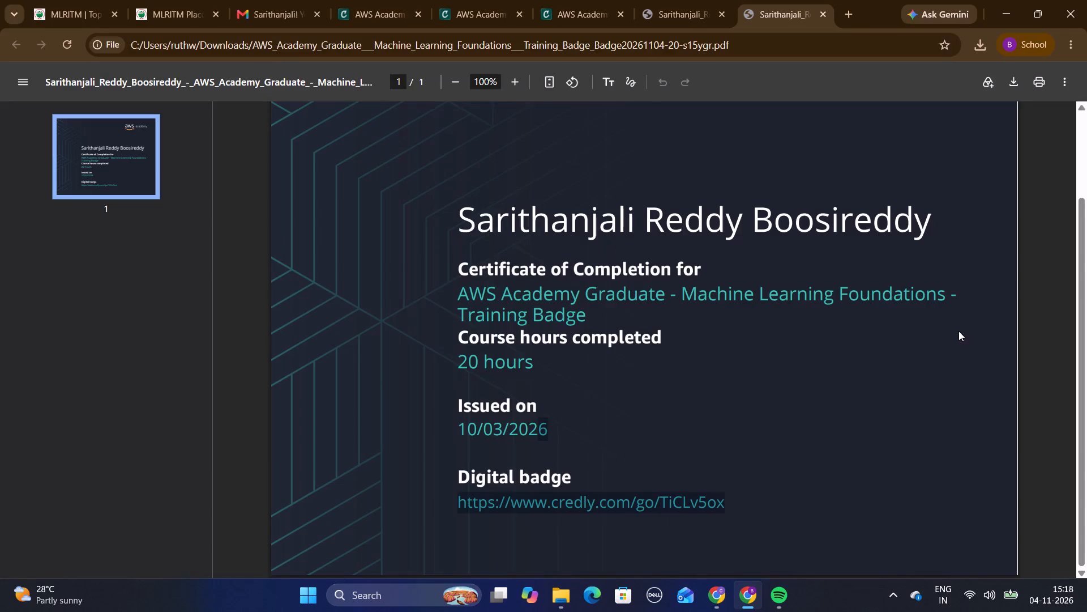
click(189, 12)
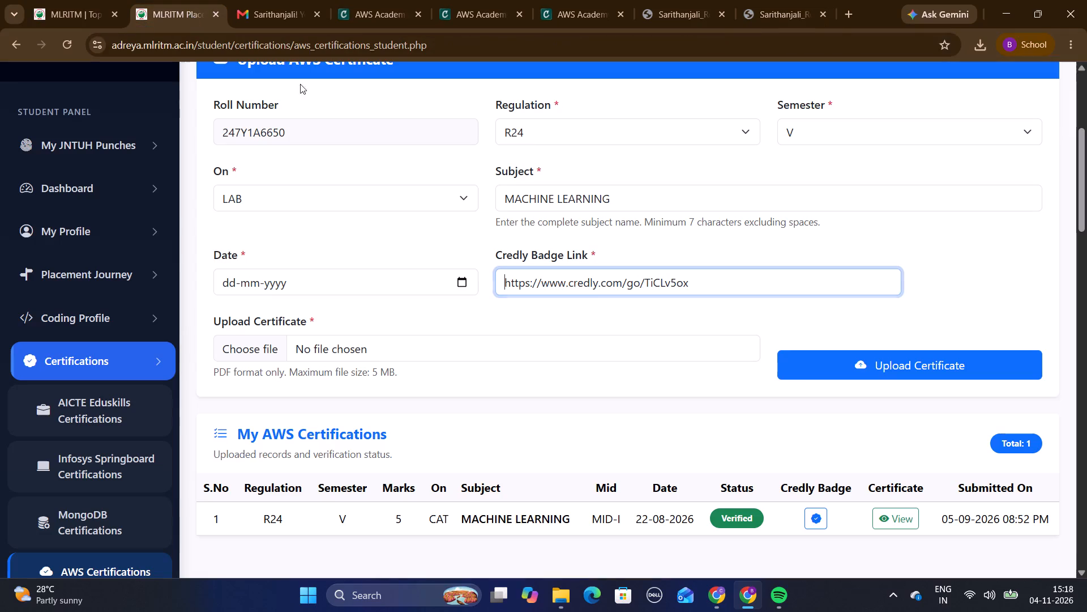
Attach today's AWS Machine Learning Foundations certificate PDF from Downloads and try to submit the upload form.
click(266, 345)
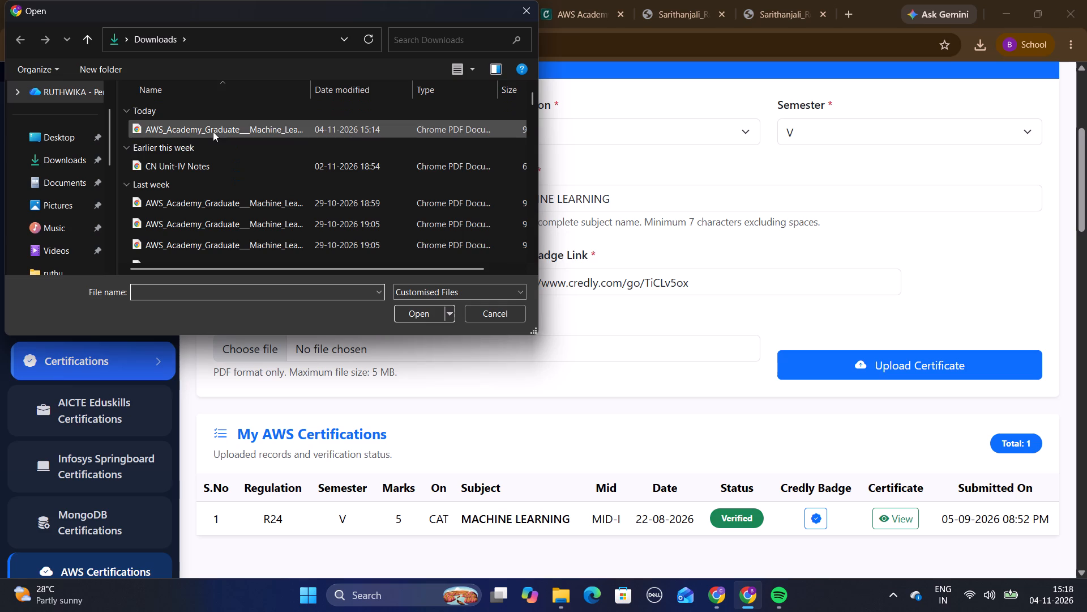
double_click(213, 131)
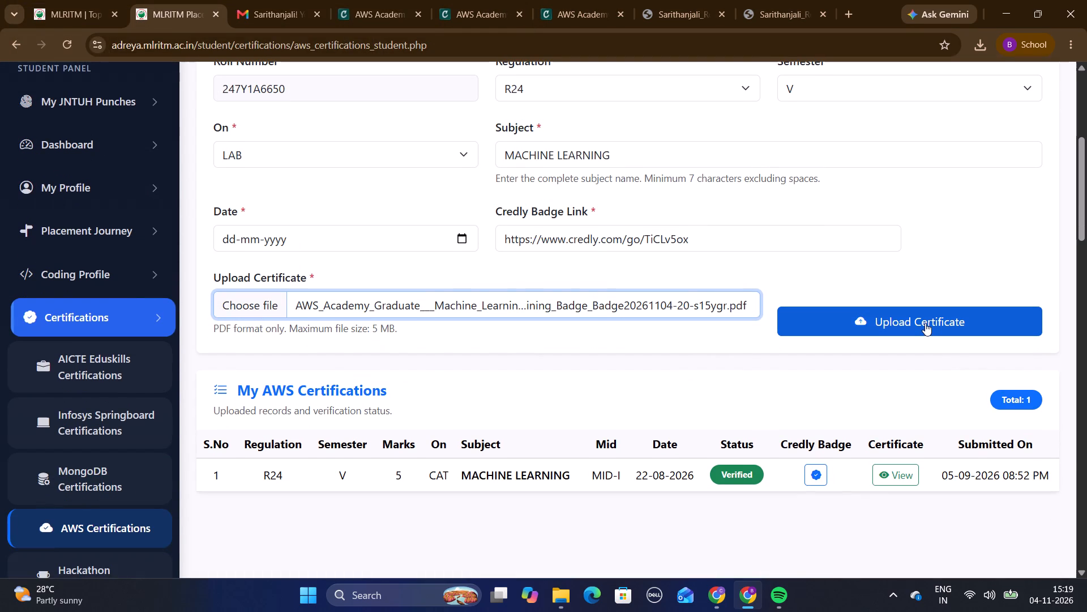
click(925, 323)
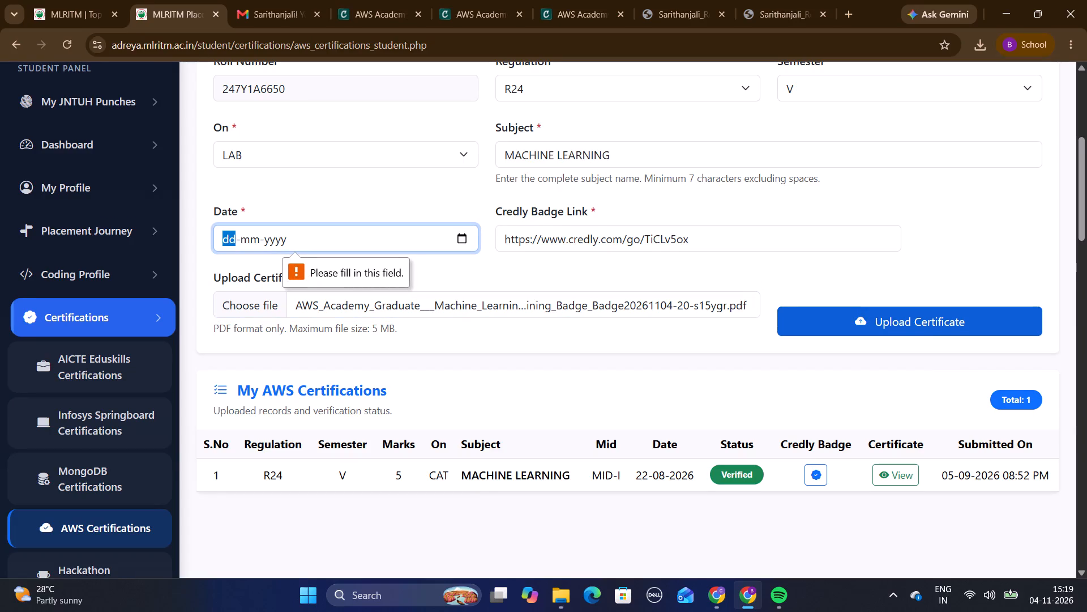
Recheck the issue date in the certificate PDF and set the upload form's Date to 03-10-2026.
click(461, 235)
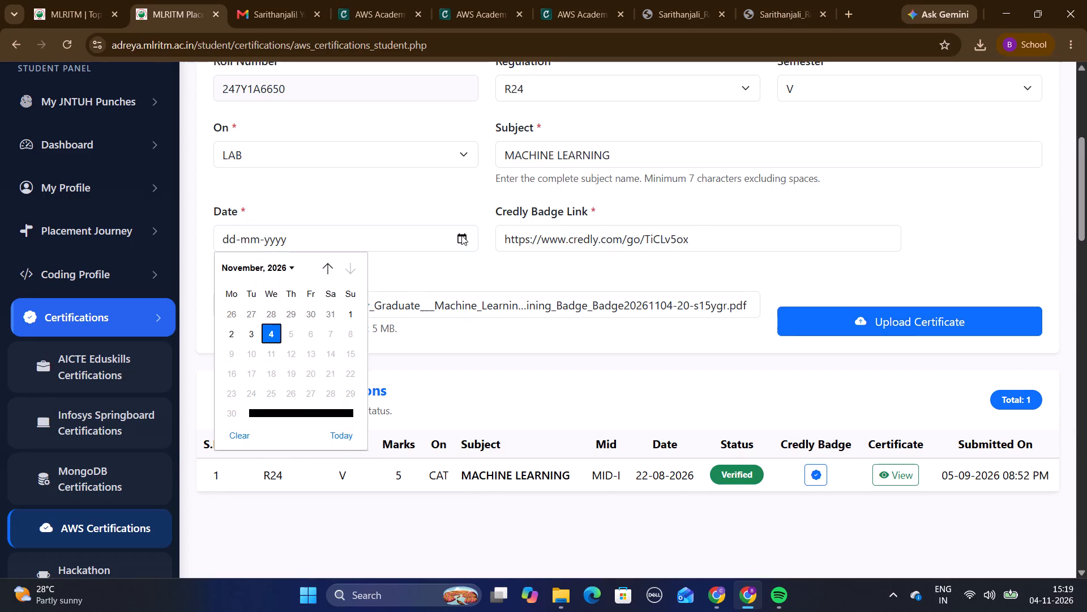
click(261, 267)
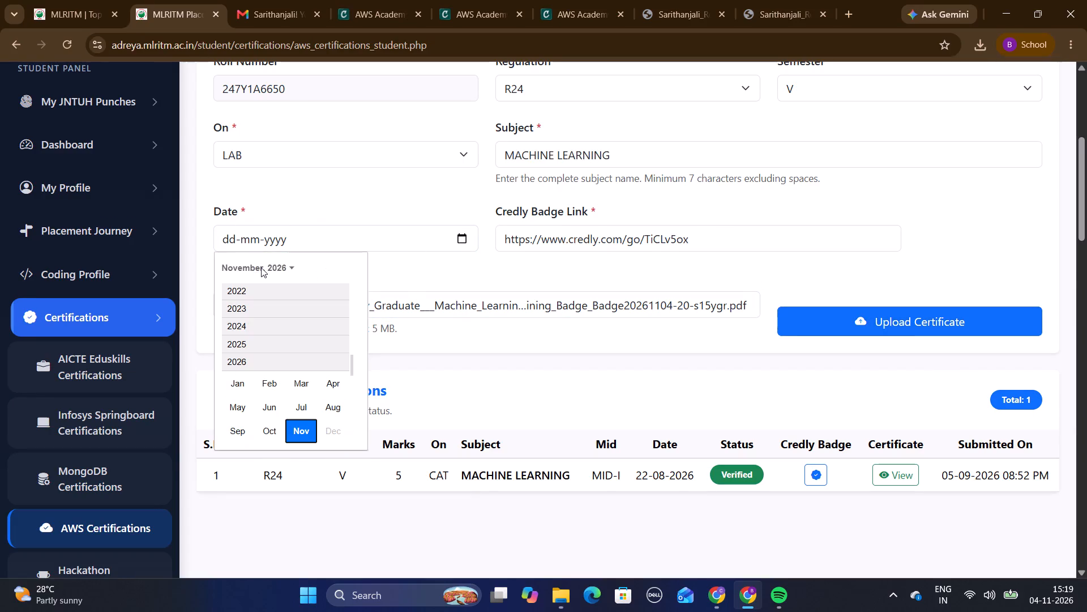
click(264, 425)
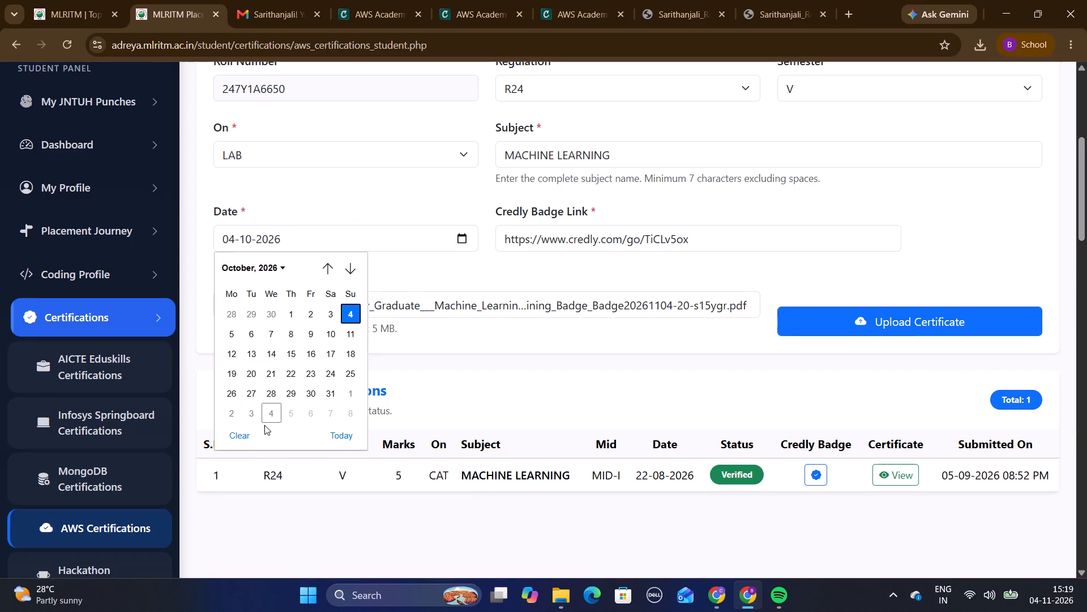
click(765, 4)
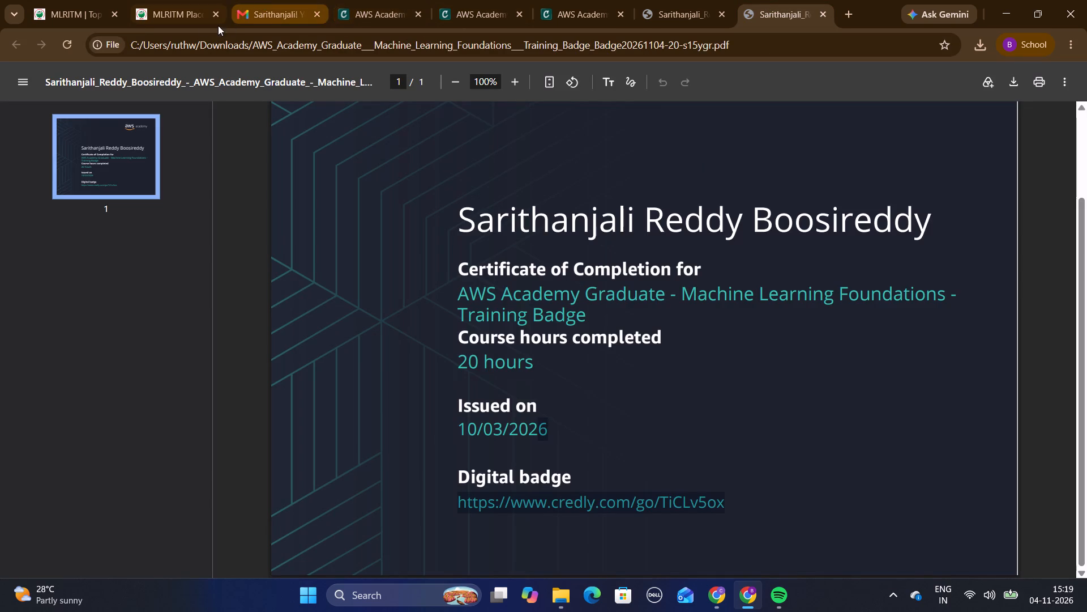
click(186, 19)
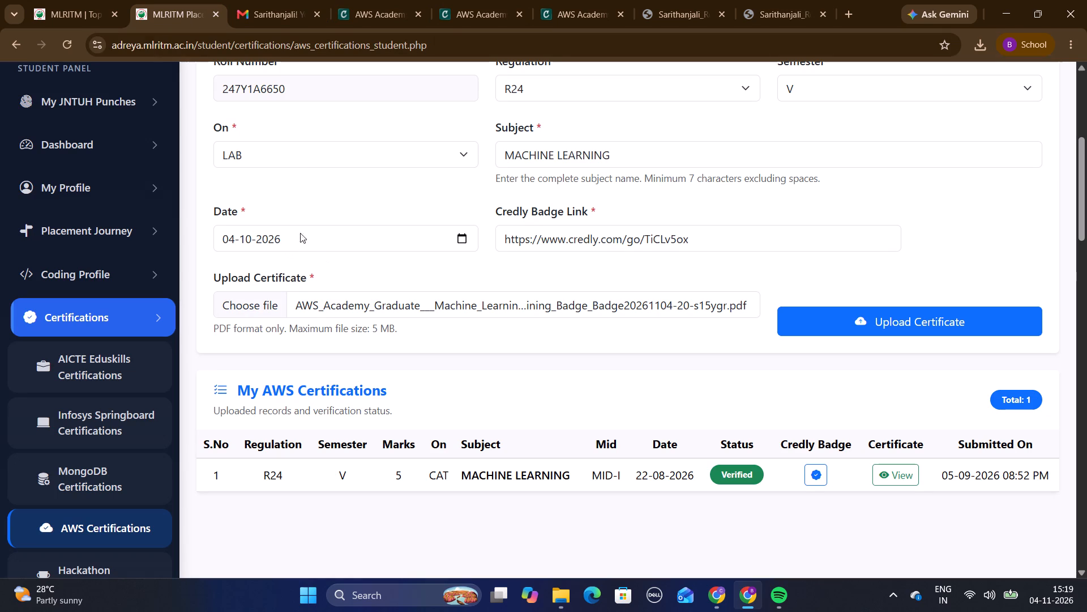
click(463, 234)
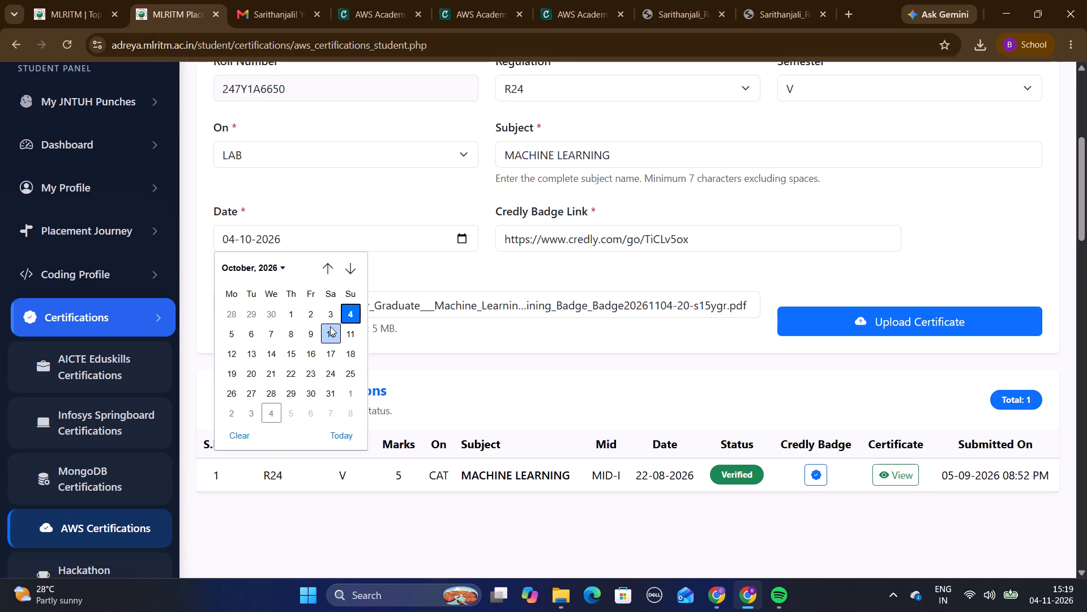
click(327, 313)
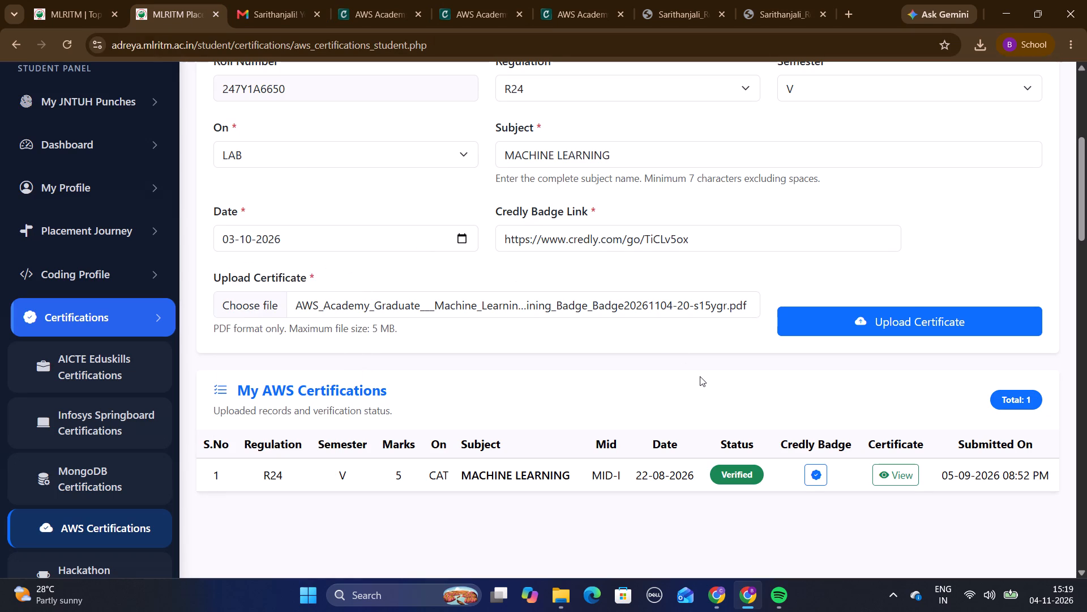
Upload the completed AWS certificate form and review the entries under My AWS Certifications.
click(863, 317)
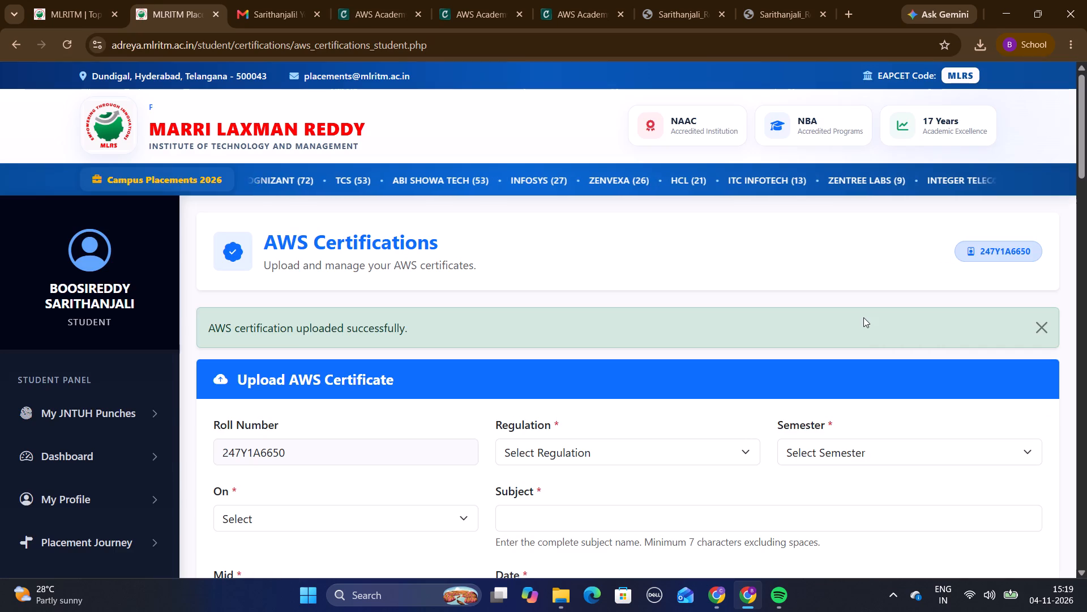
scroll(863, 317, down, 4)
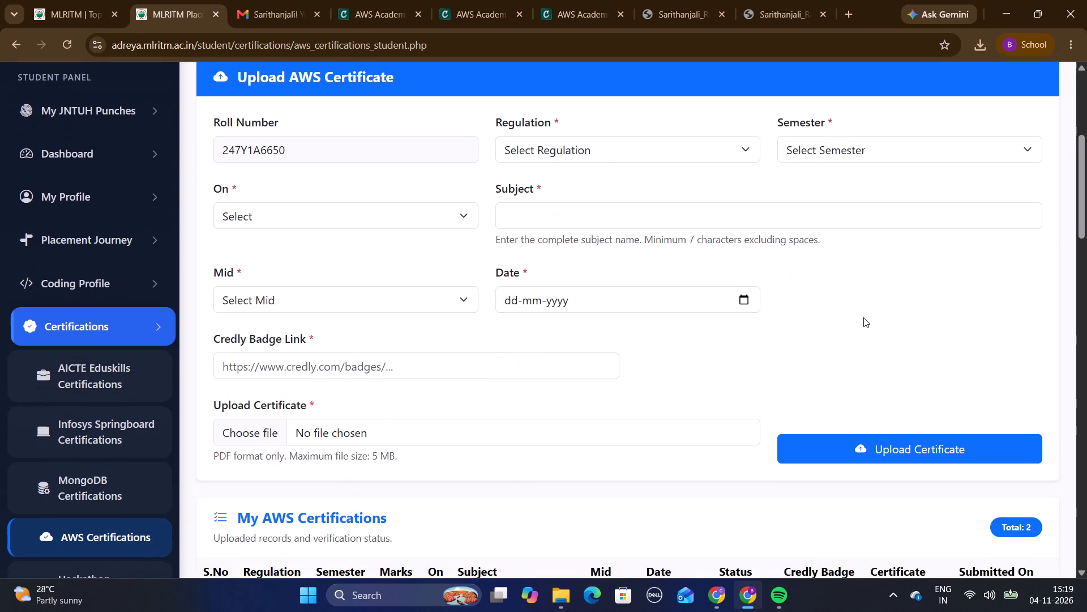
scroll(117, 494, down, 1)
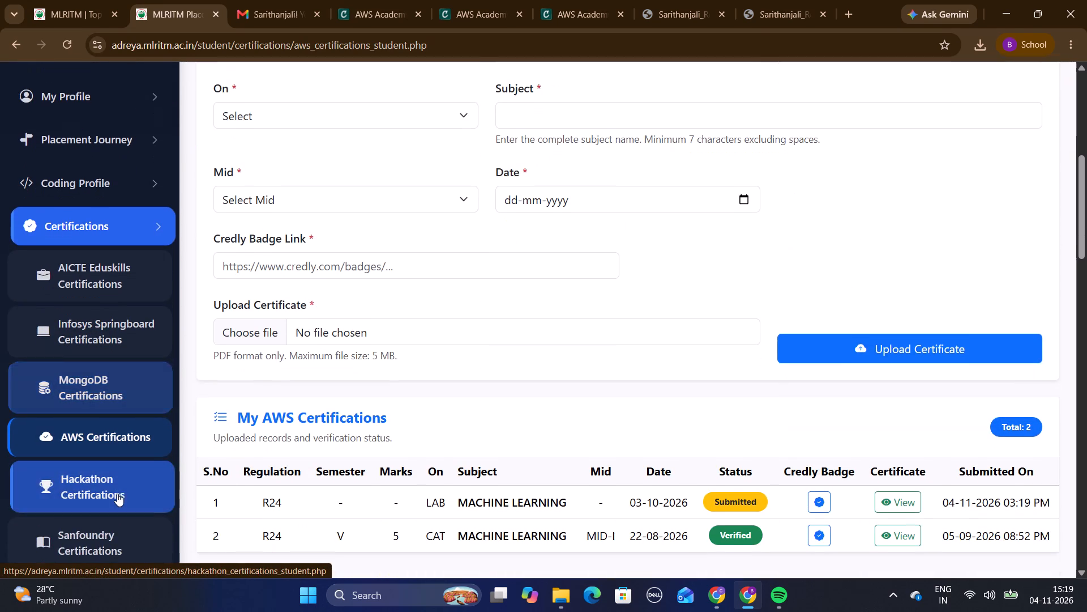
scroll(117, 494, down, 2)
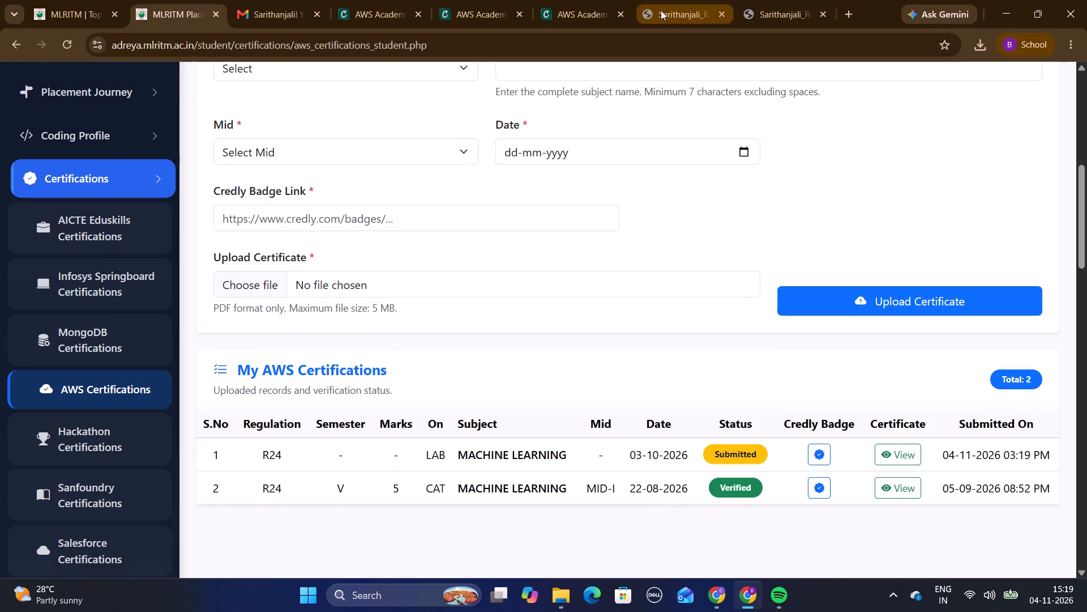
Return to the Credly dashboard and open the sharing options for the latest badge, CCNA: Introduction to Networks.
click(559, 0)
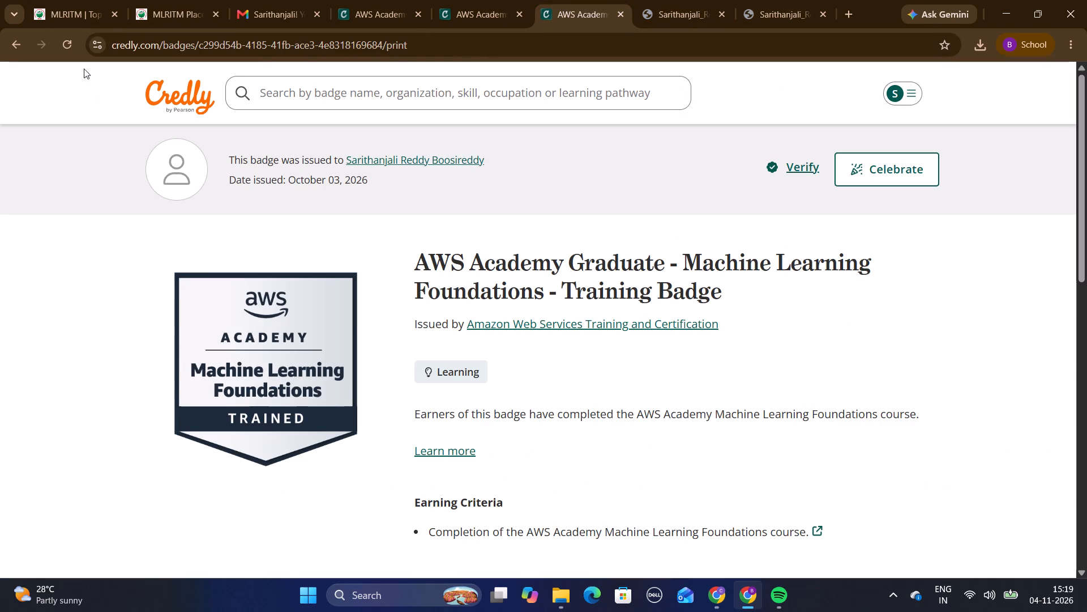
click(481, 2)
click(388, 0)
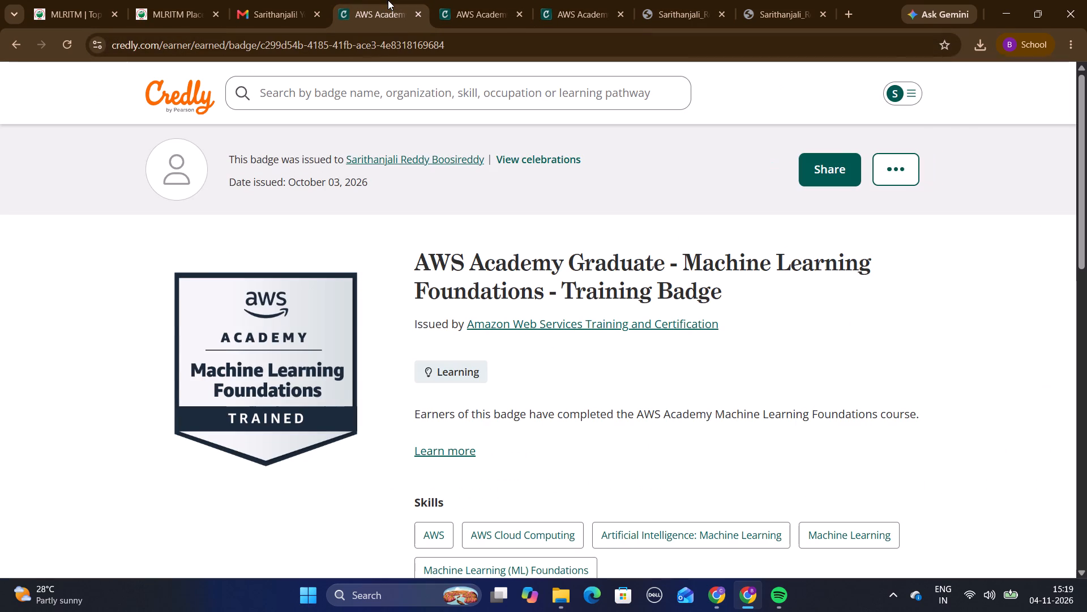
scroll(515, 233, down, 6)
scroll(515, 233, up, 6)
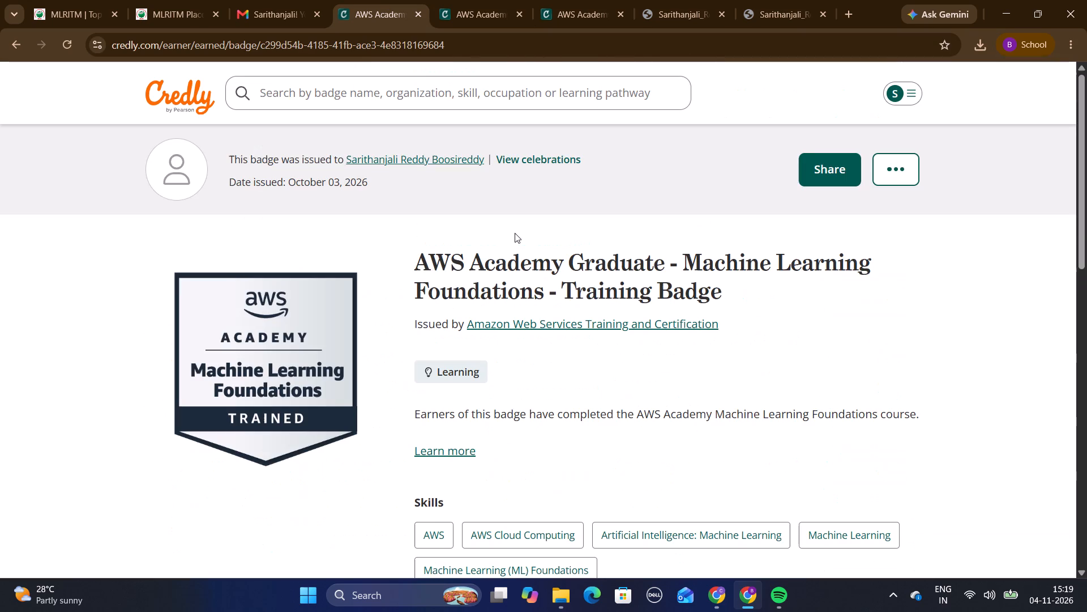
scroll(369, 286, down, 4)
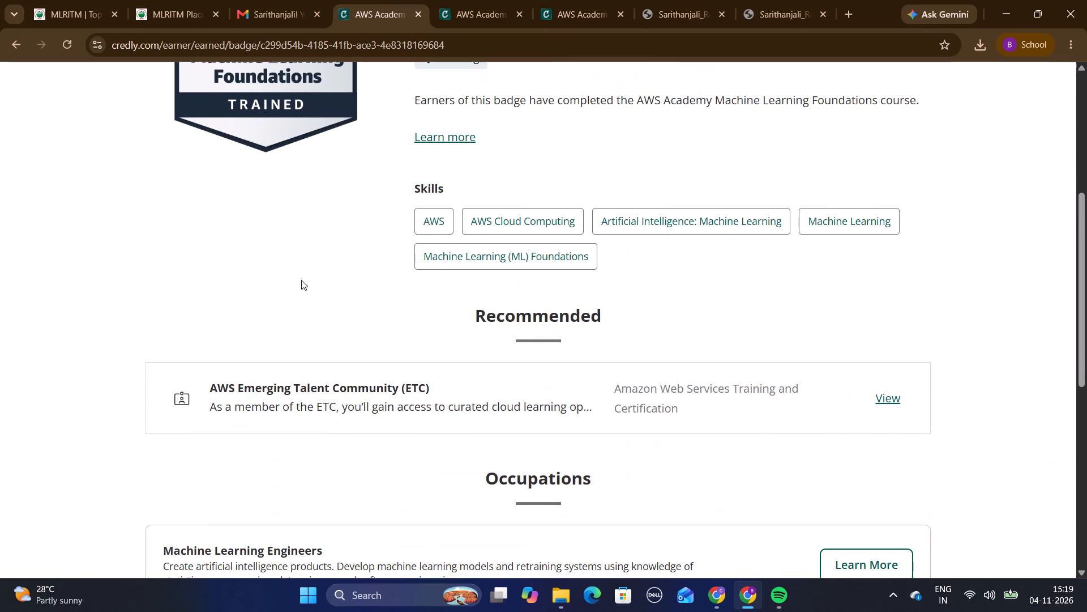
click(10, 47)
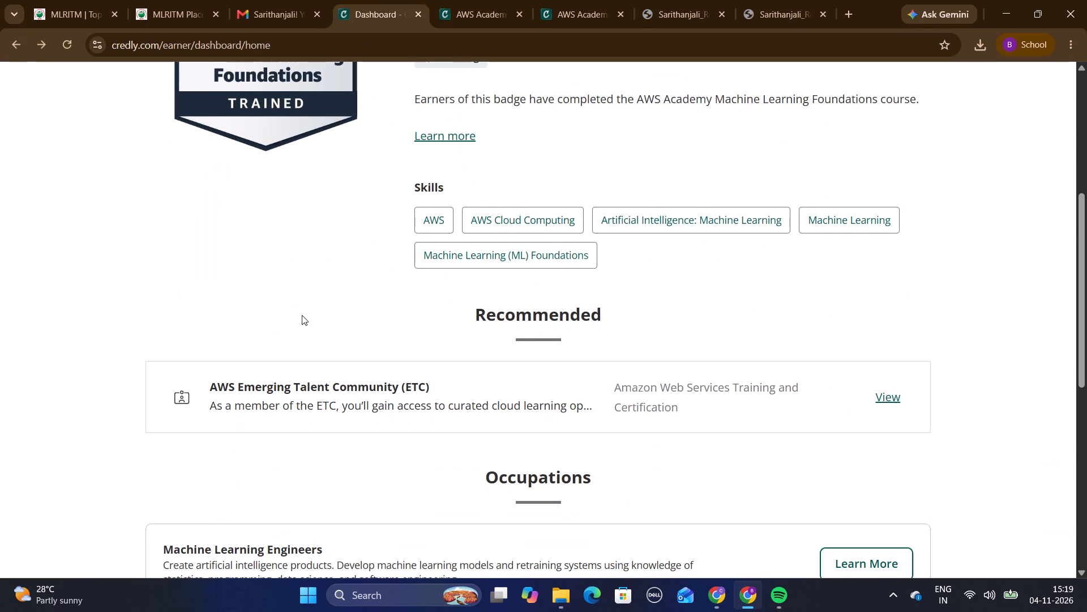
scroll(302, 315, down, 3)
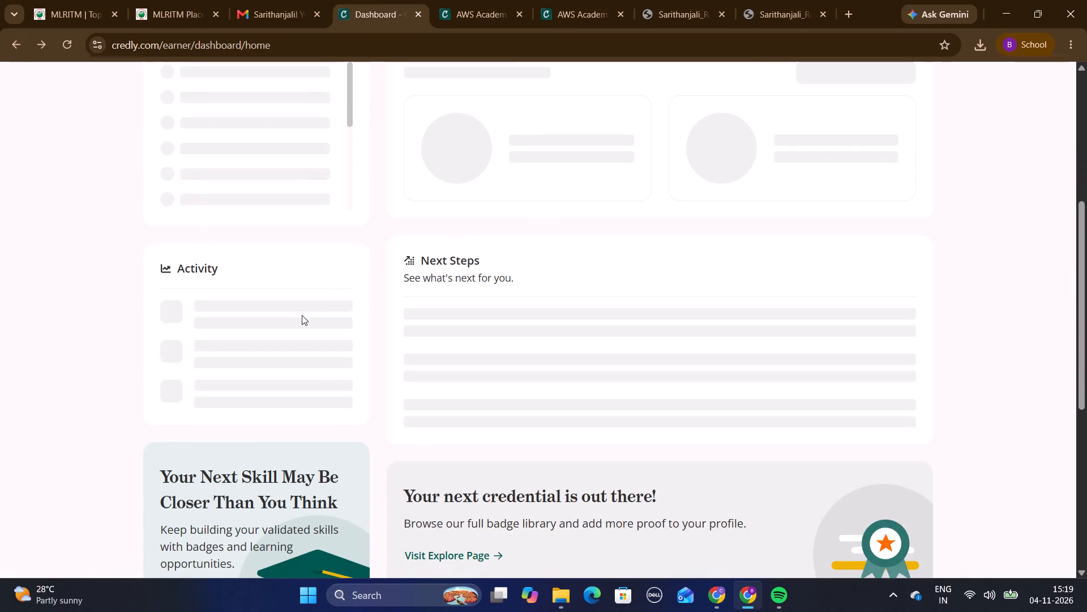
scroll(302, 315, down, 3)
scroll(302, 315, up, 1)
scroll(302, 315, down, 5)
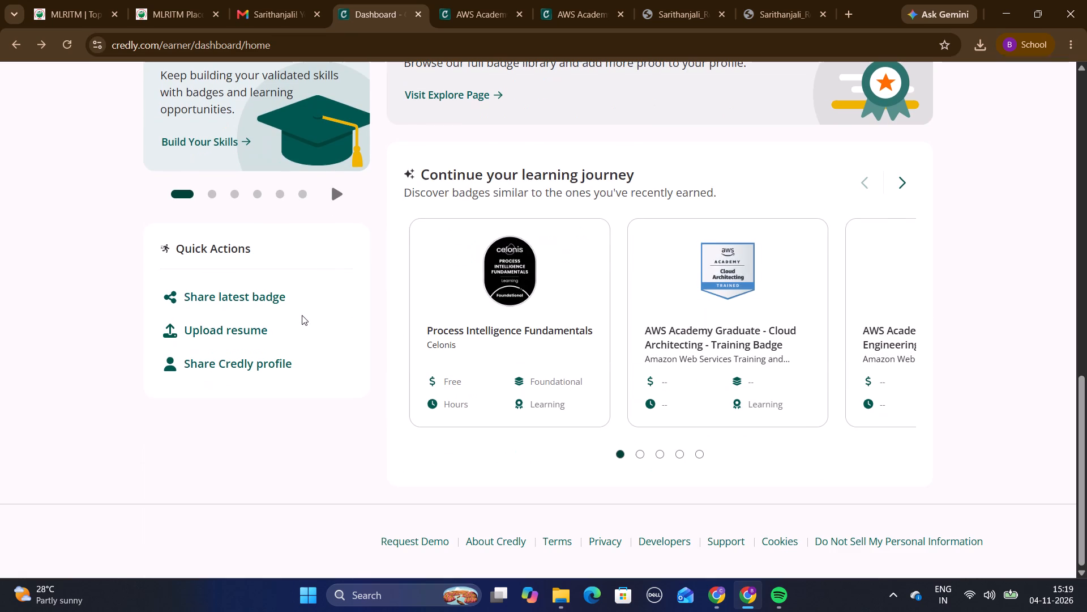
click(239, 294)
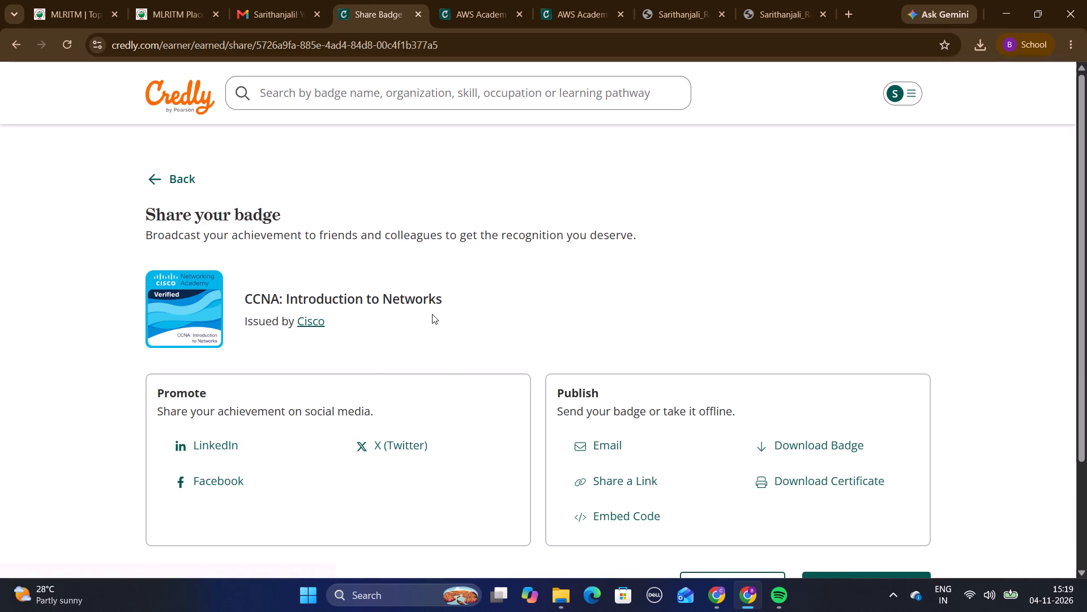
Download the CCNA: Introduction to Networks certificate as a PDF.
scroll(432, 314, down, 2)
click(812, 383)
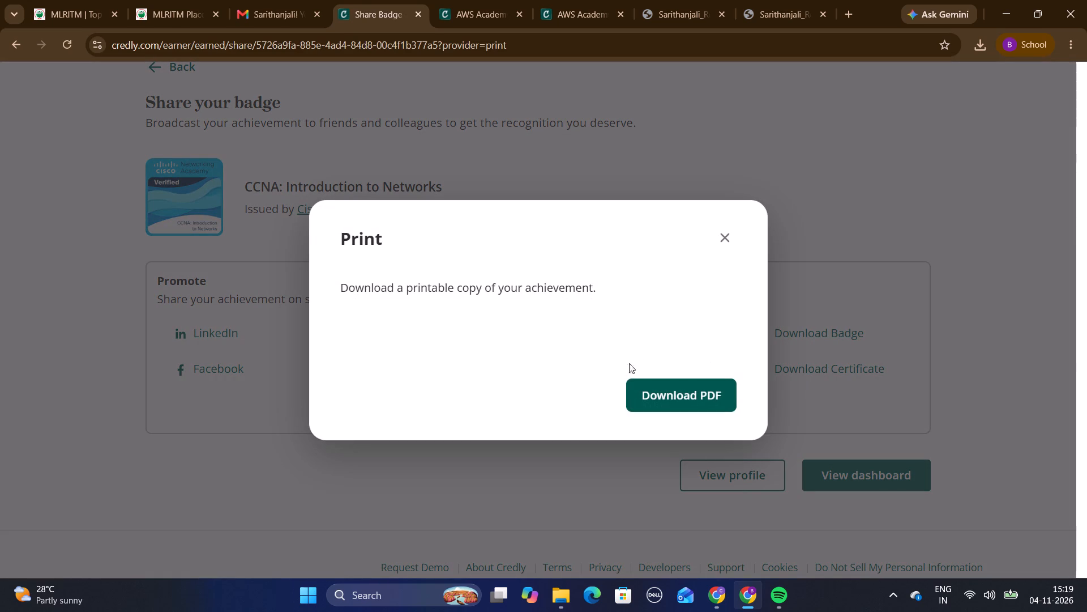
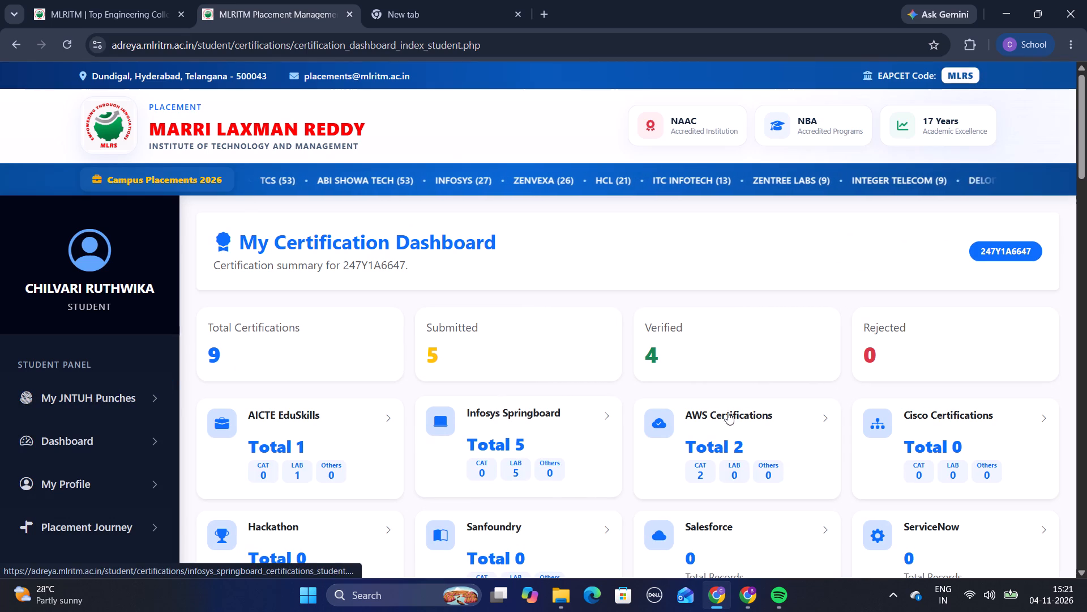
Open the Cisco Certifications upload form and set Regulation to R24 and On to LAB.
click(1041, 411)
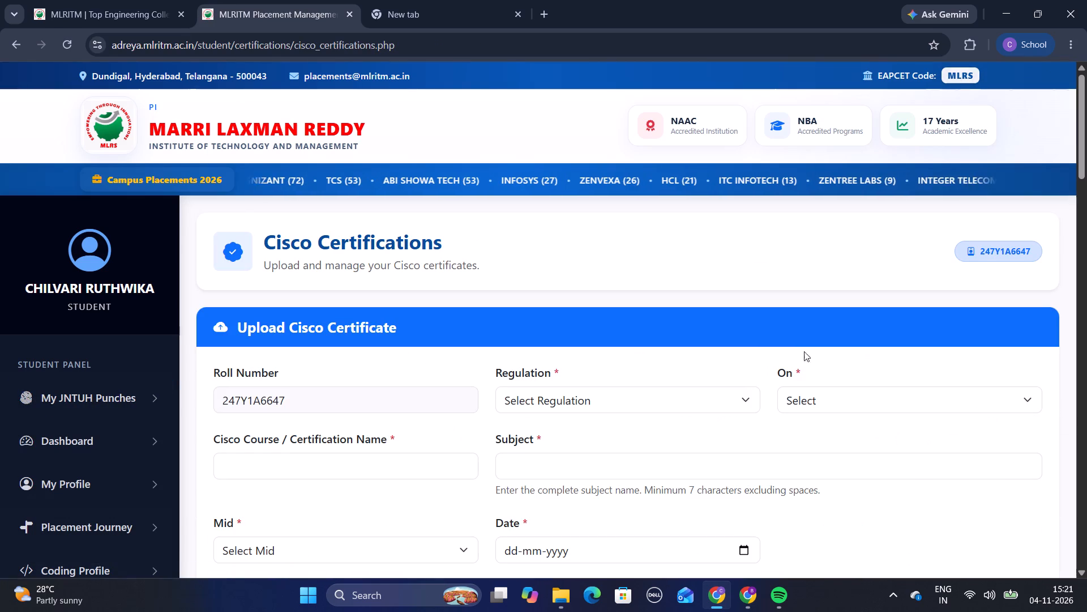
click(660, 393)
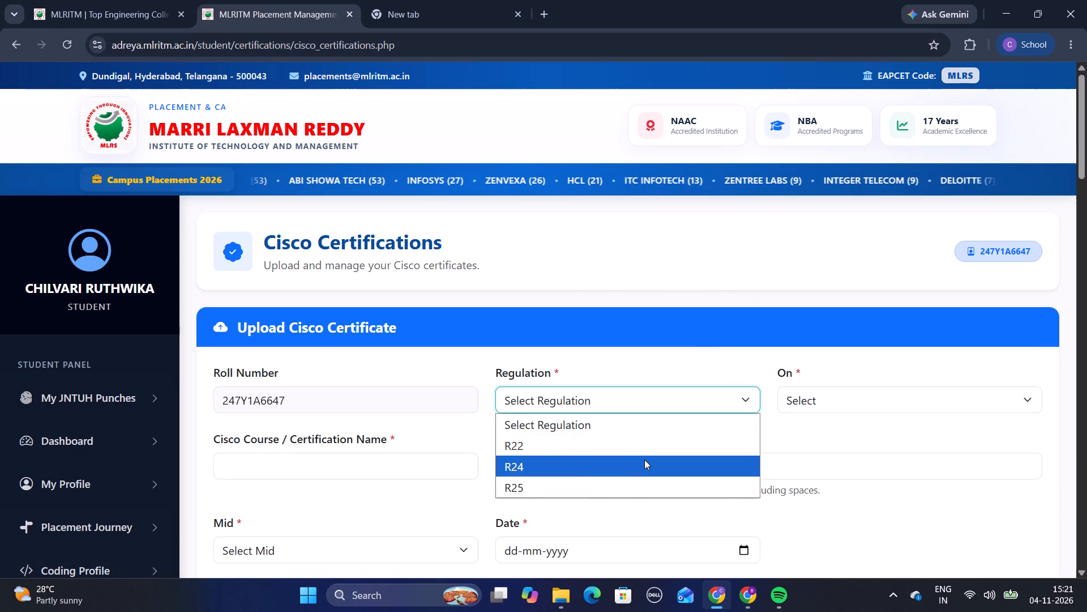
click(644, 461)
click(840, 397)
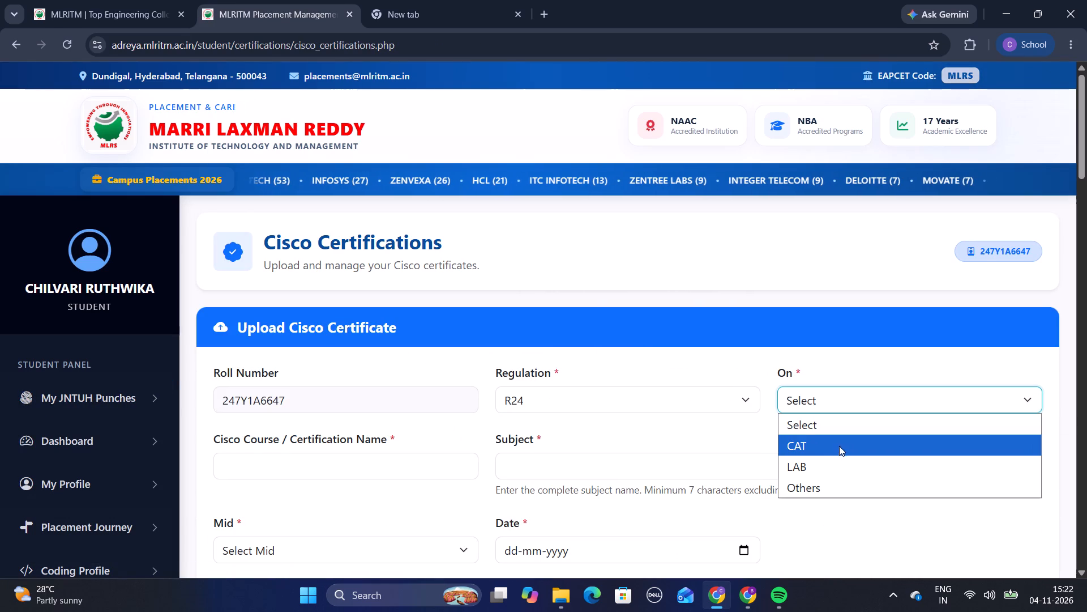
click(836, 465)
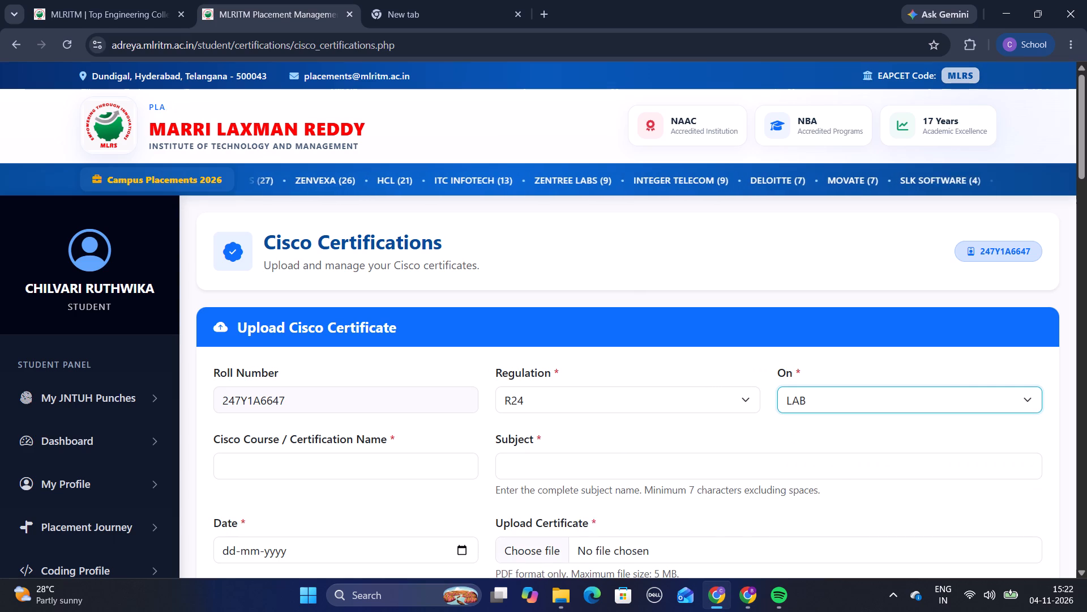
Enter COMPUTER NETWOKERS as the Subject in the Cisco certificate form.
click(589, 465)
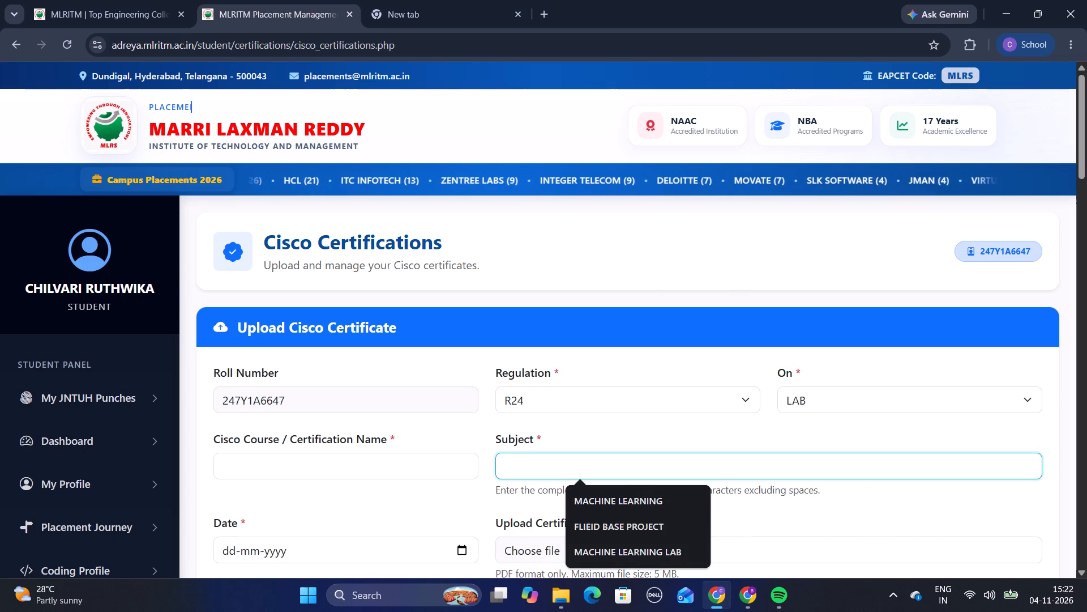
text(com)
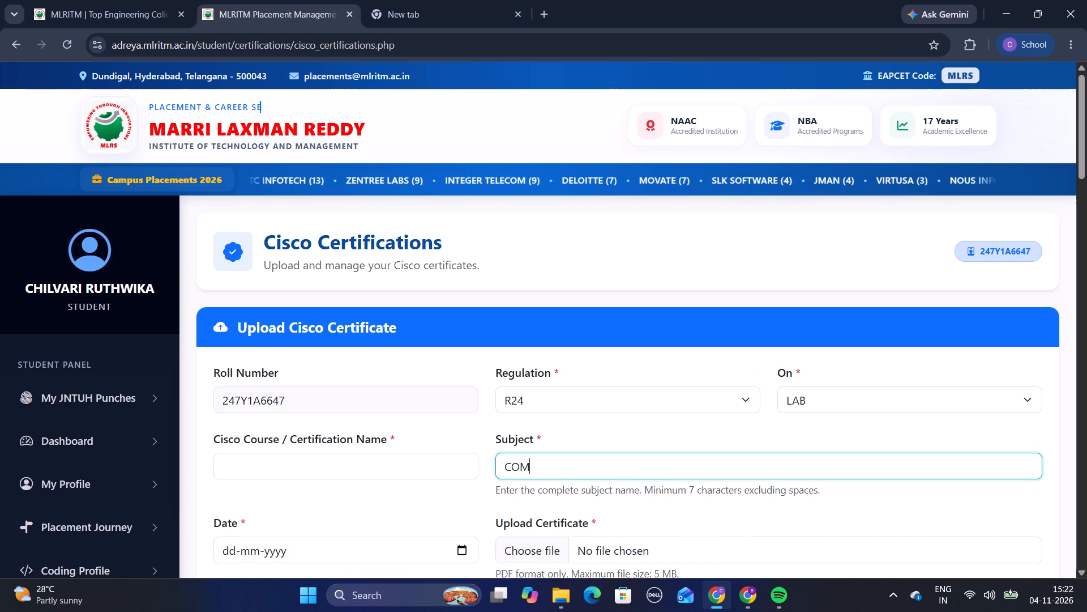
text(per)
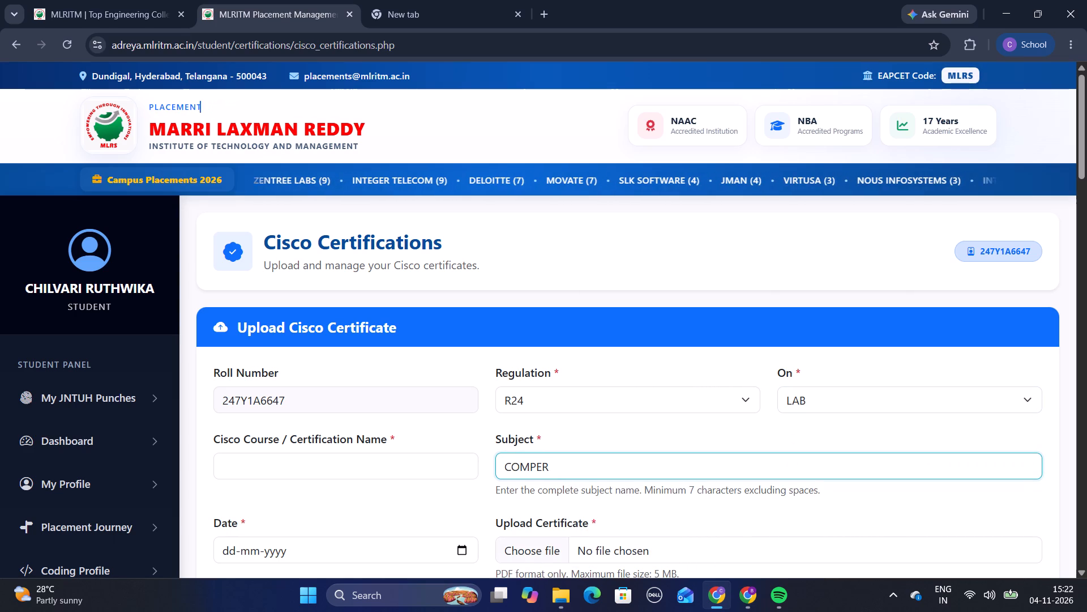
key(BackSpace)
key(BackSpace)
key(u)
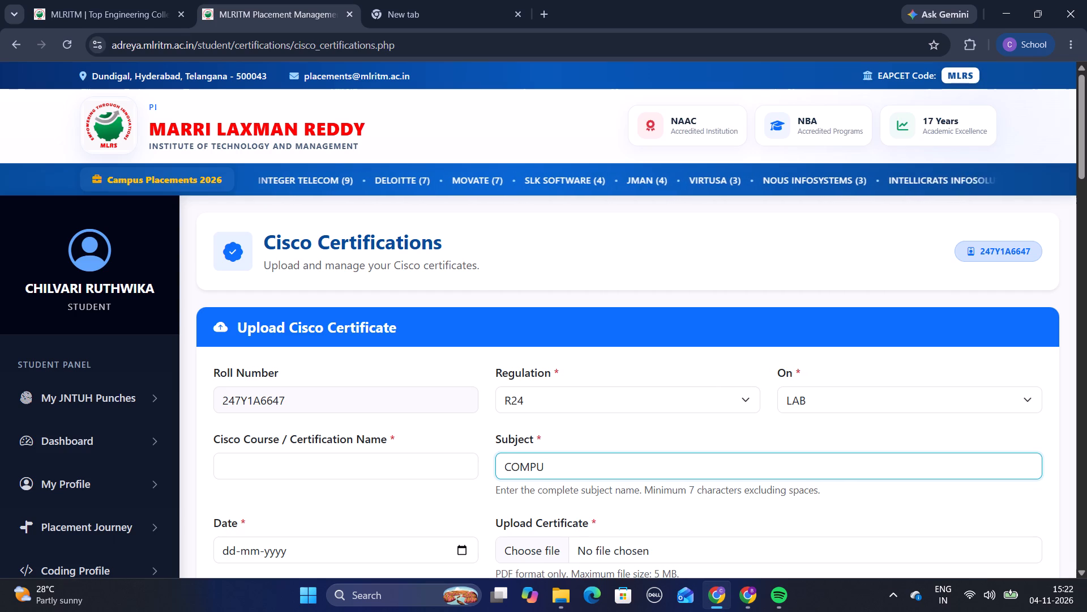
text(ter netwoks)
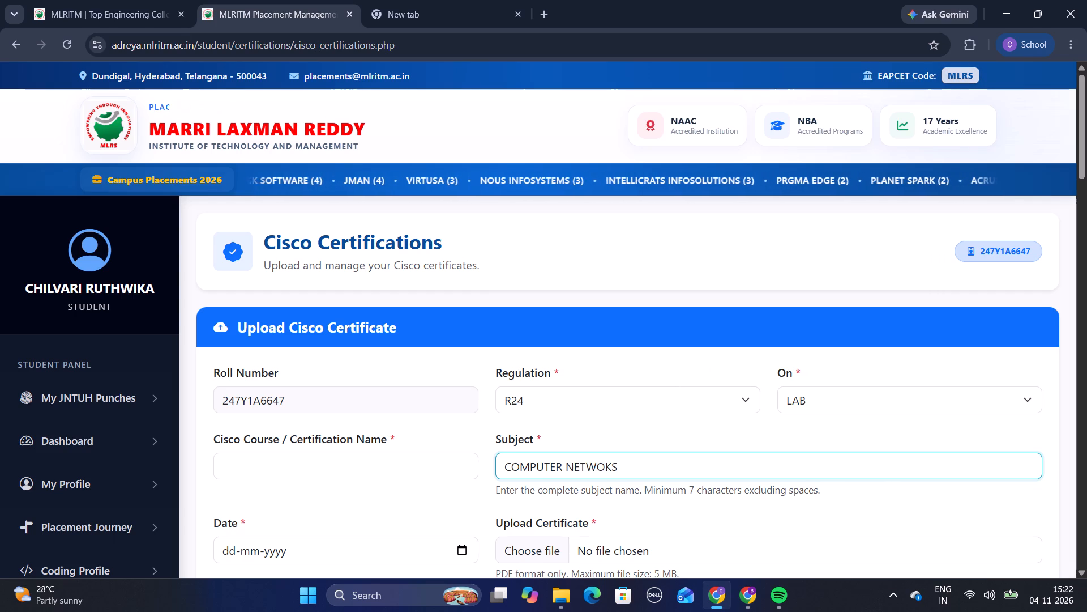
key(BackSpace)
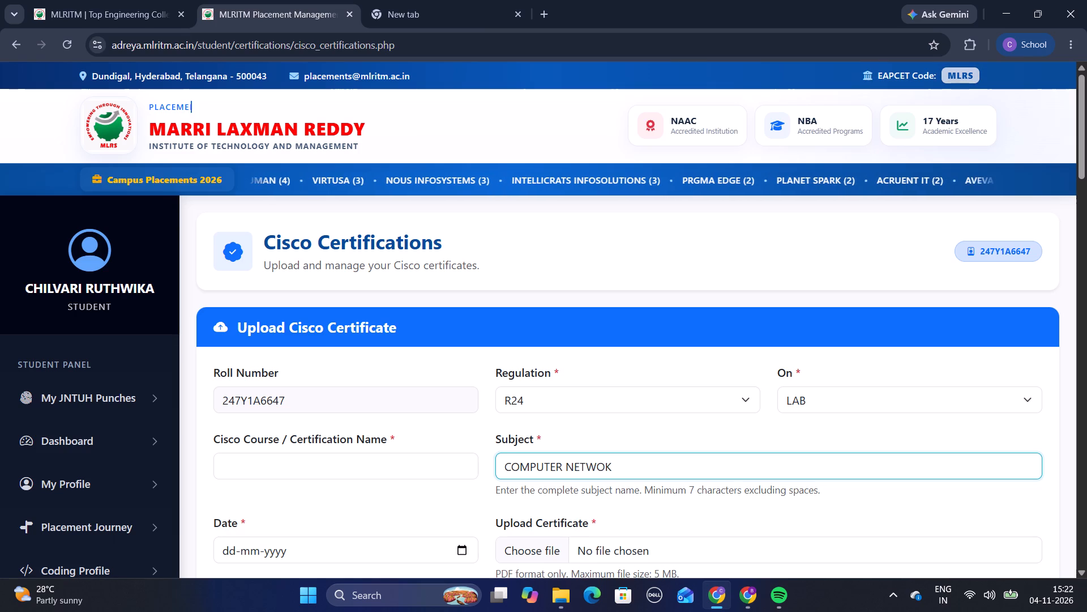
text(ers)
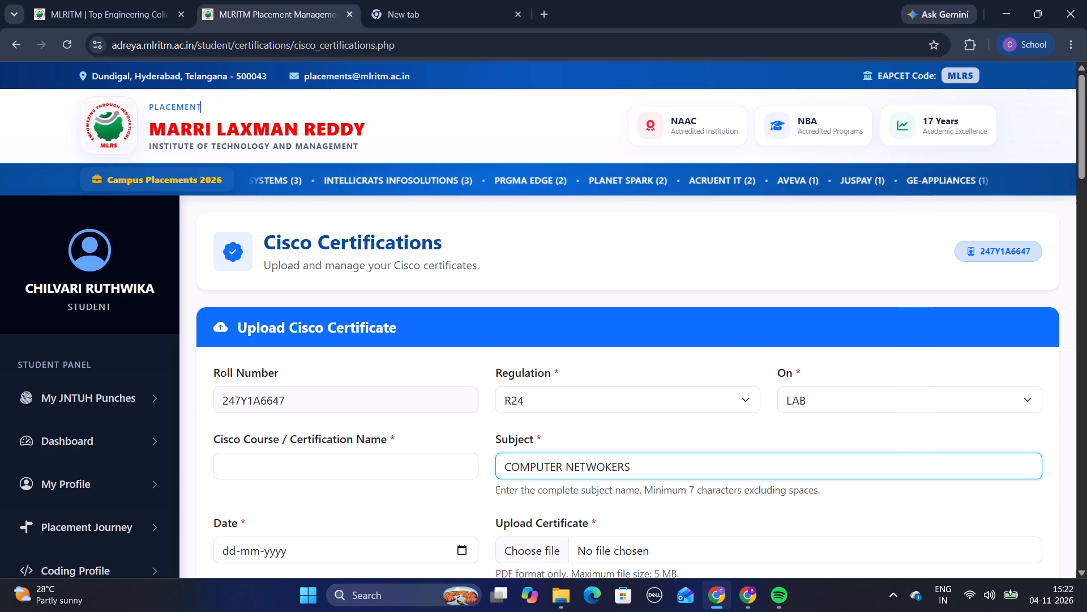
Look up search suggestions for "computer" in the blank browser tab and return to the Cisco form.
click(436, 1)
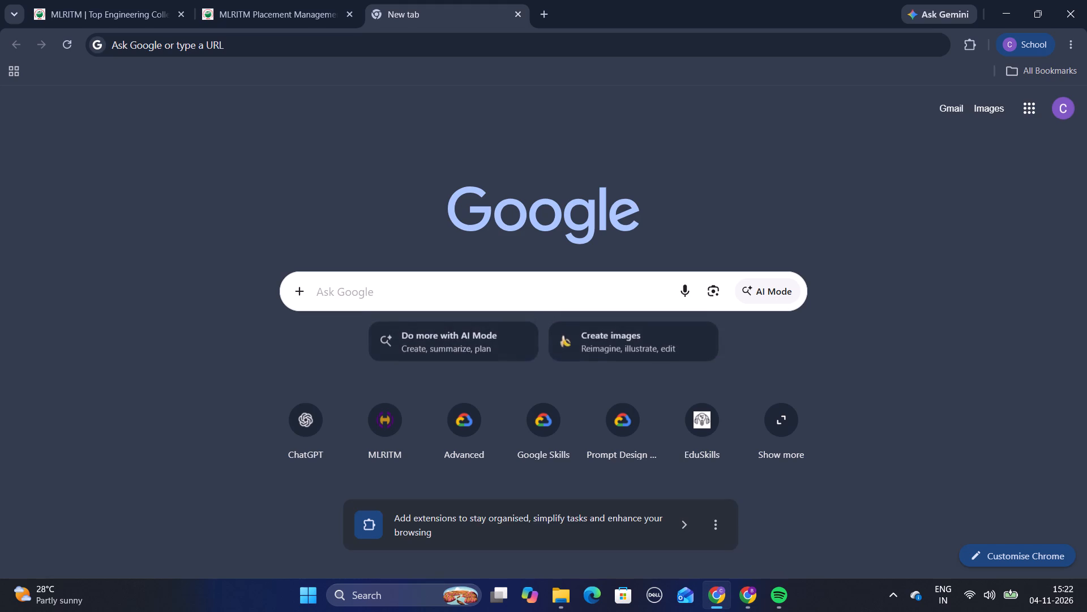
text(com)
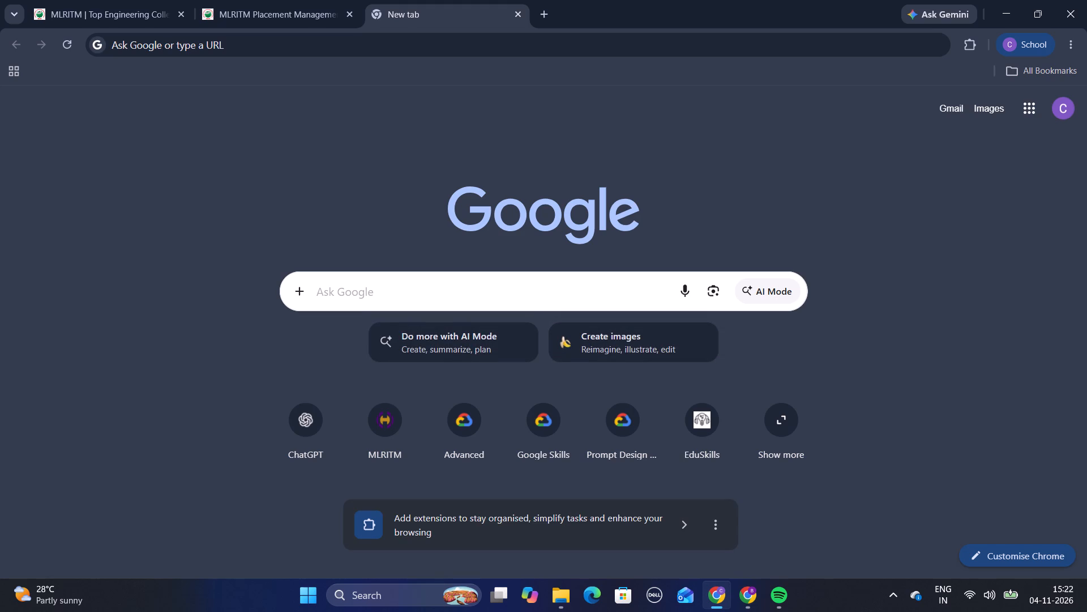
click(376, 301)
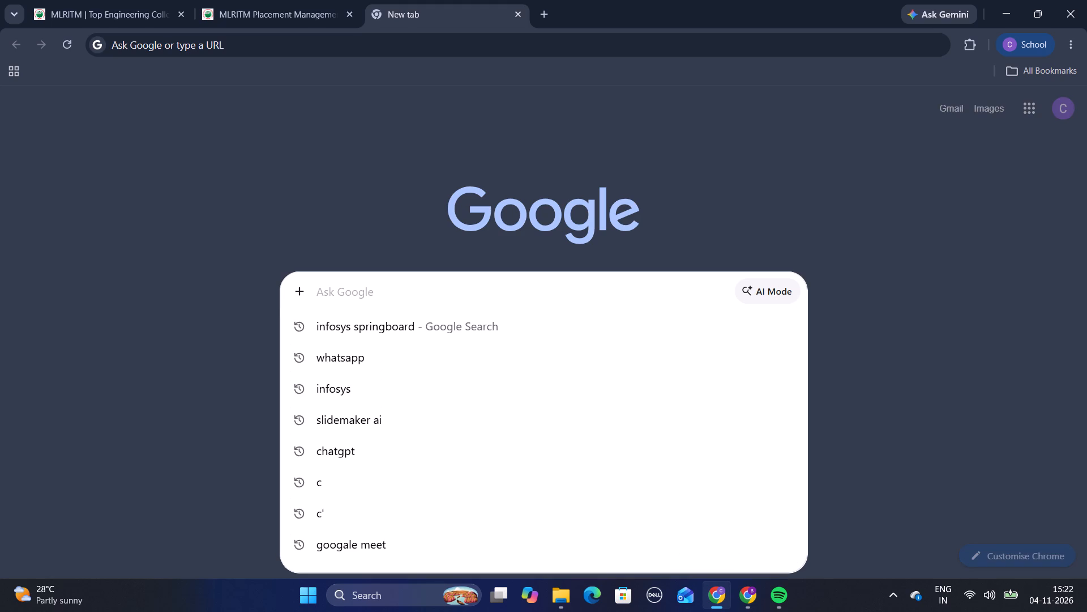
text(comp)
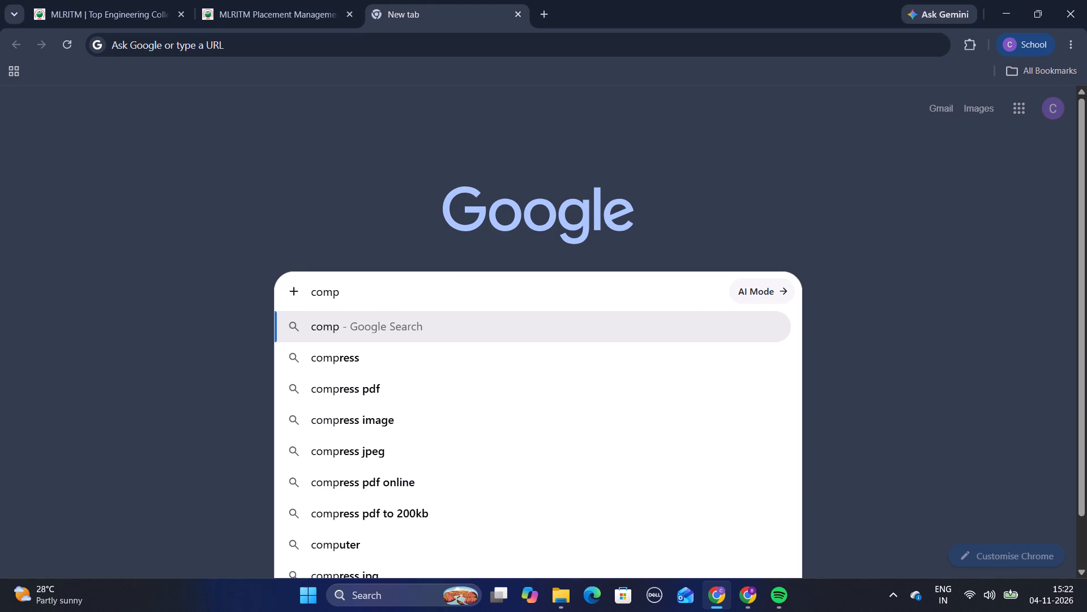
text(uter)
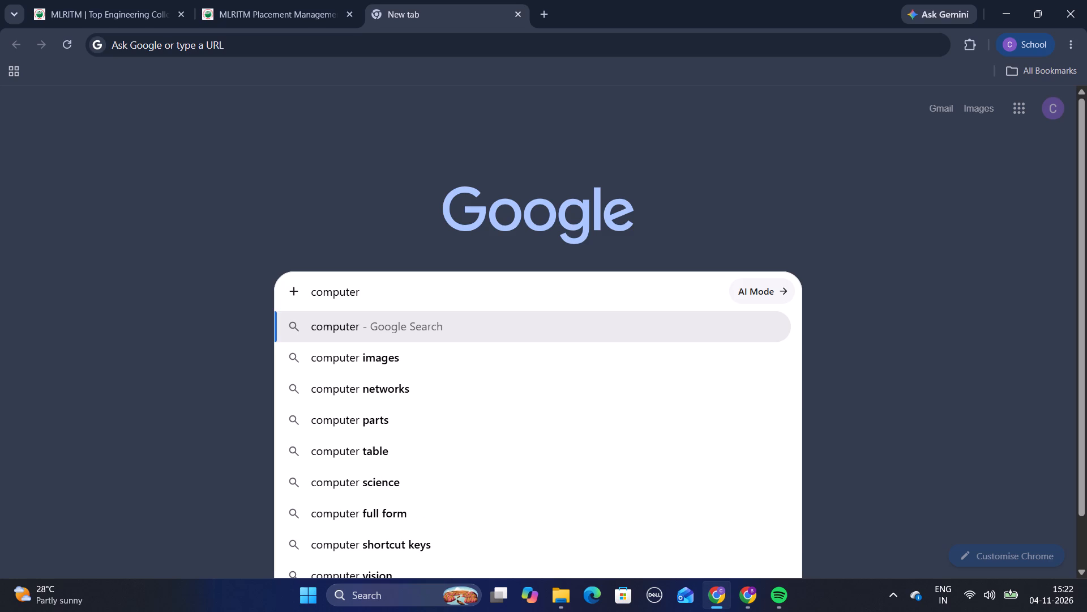
click(294, 0)
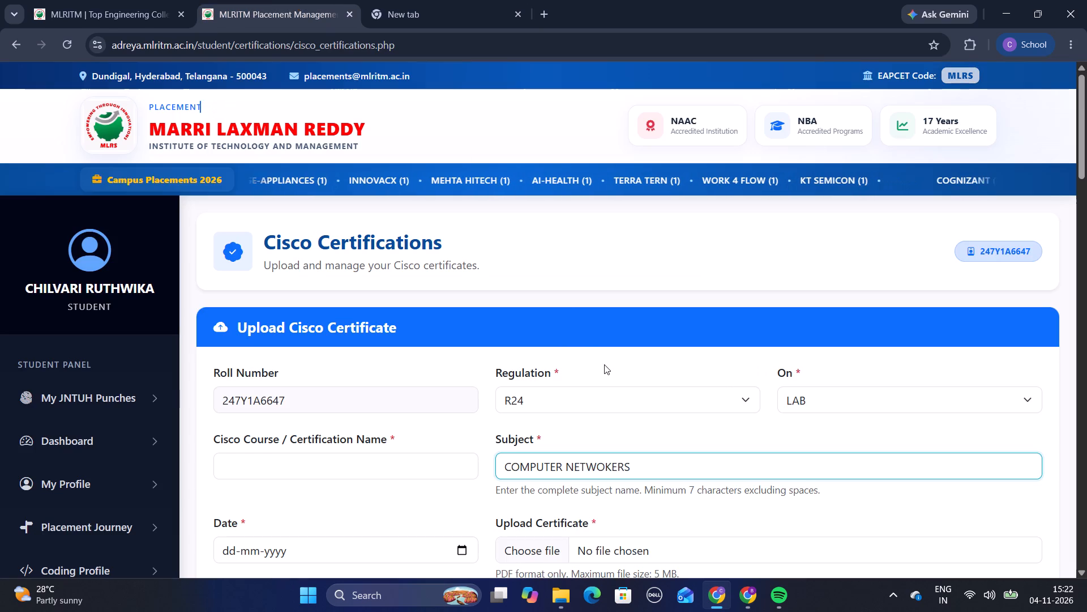
Shorten the Subject entry to COMPUTER NETWOKER.
key(BackSpace)
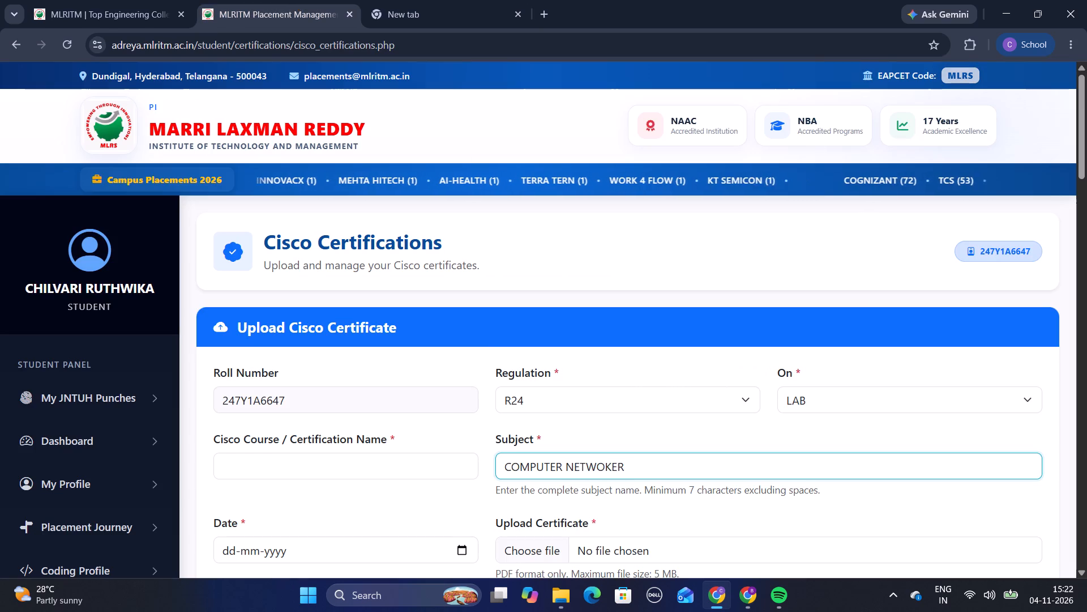
Look through the suggested names for the Cisco Course / Certification Name field.
click(387, 460)
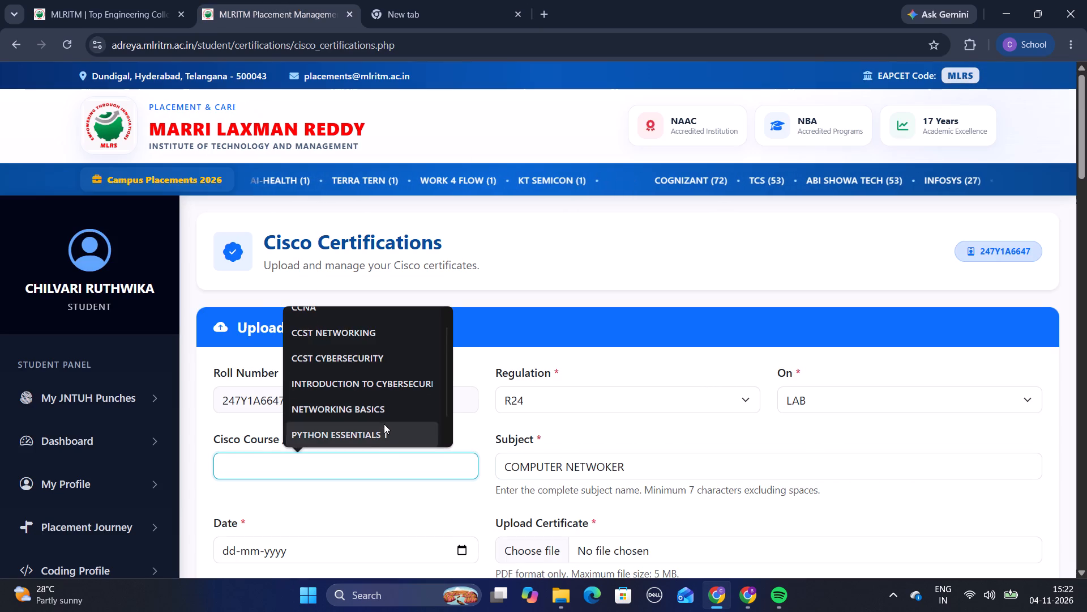
scroll(383, 422, down, 7)
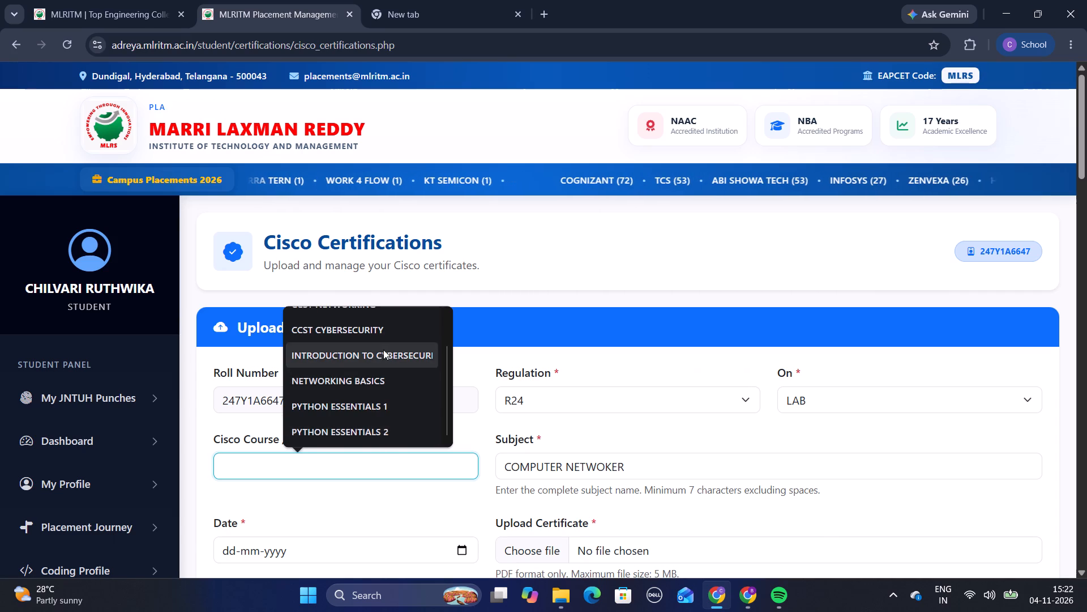
scroll(383, 350, up, 1)
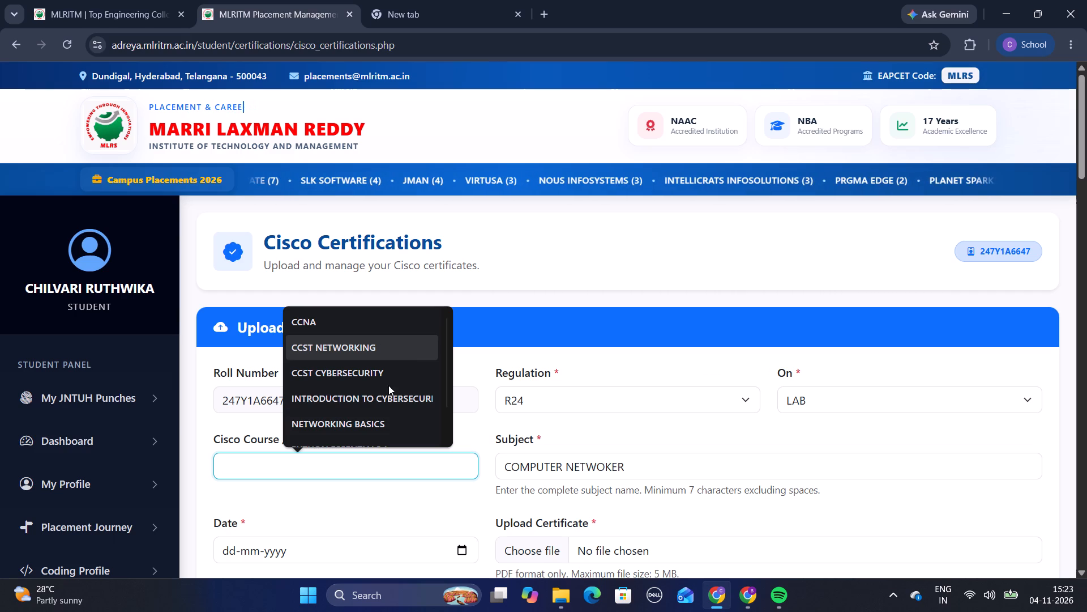
scroll(390, 389, down, 3)
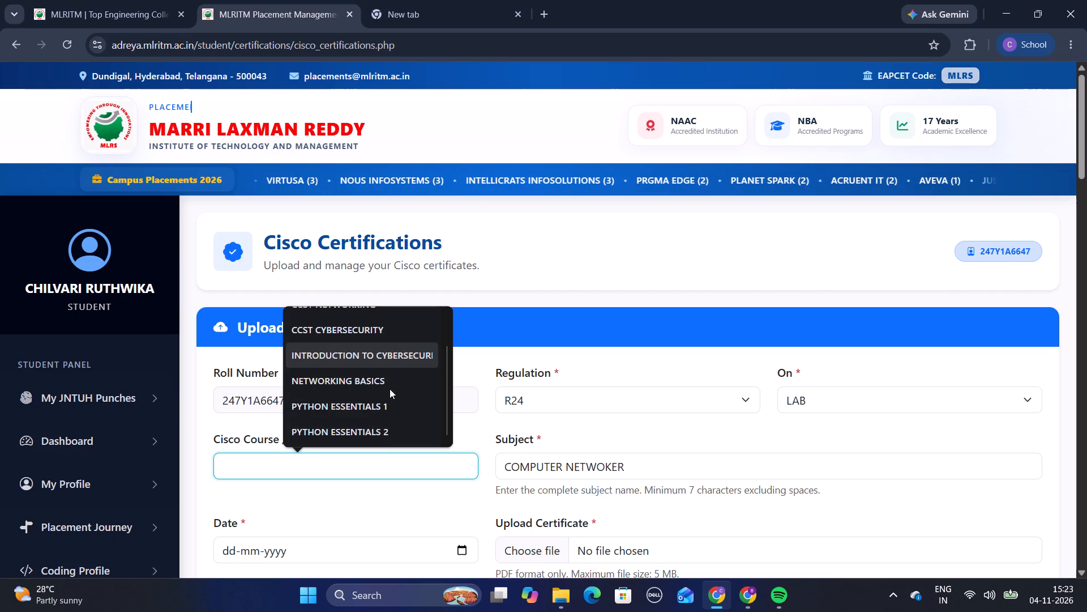
scroll(390, 389, up, 2)
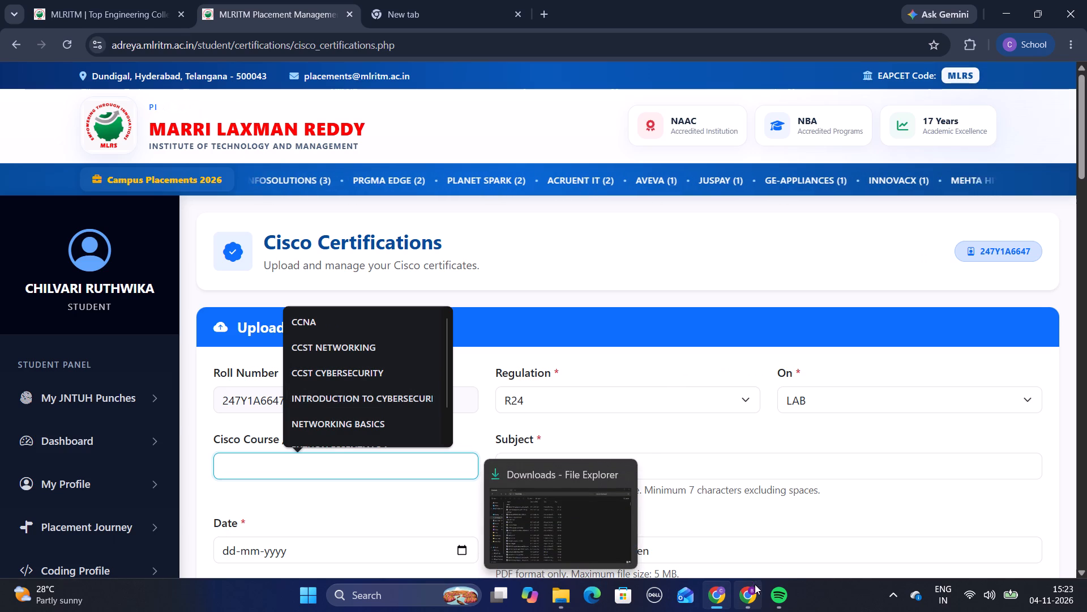
Open the bookmarked CCNA: Introduction to Networks course page in the spare browser tab.
click(430, 9)
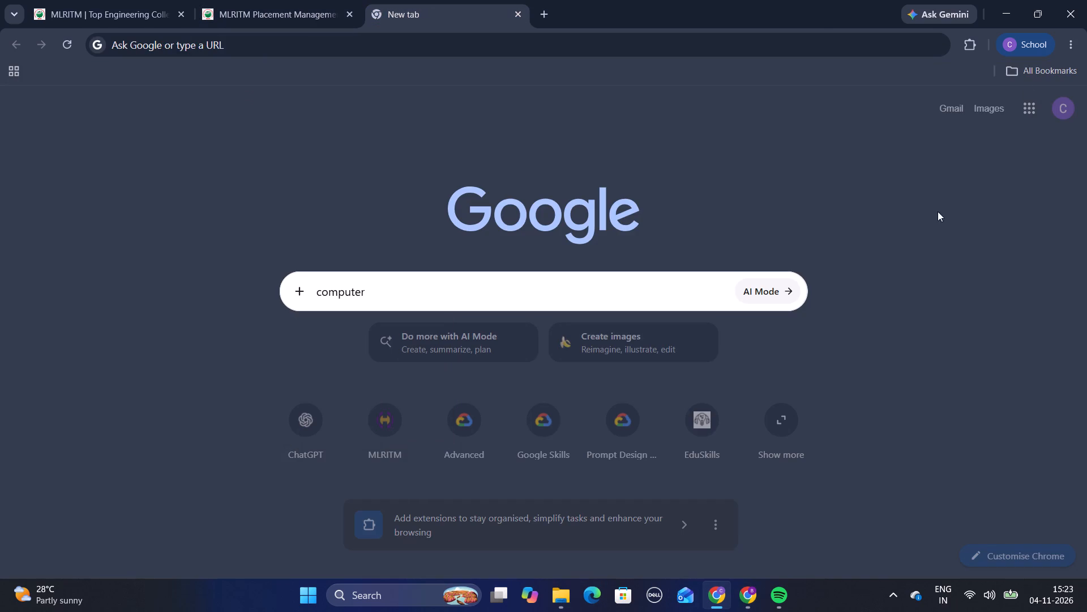
click(756, 356)
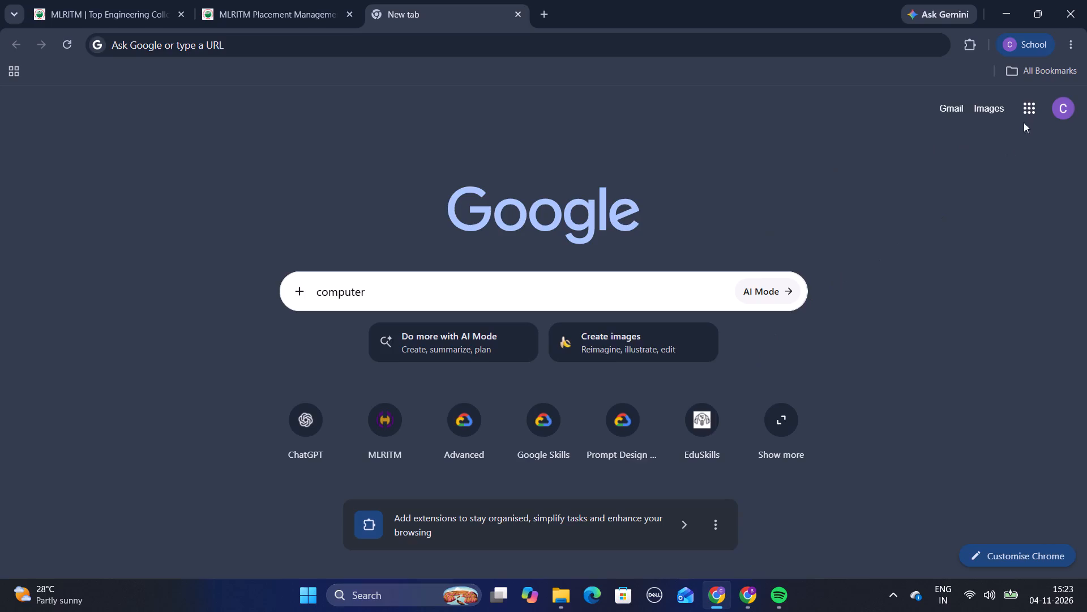
click(1061, 66)
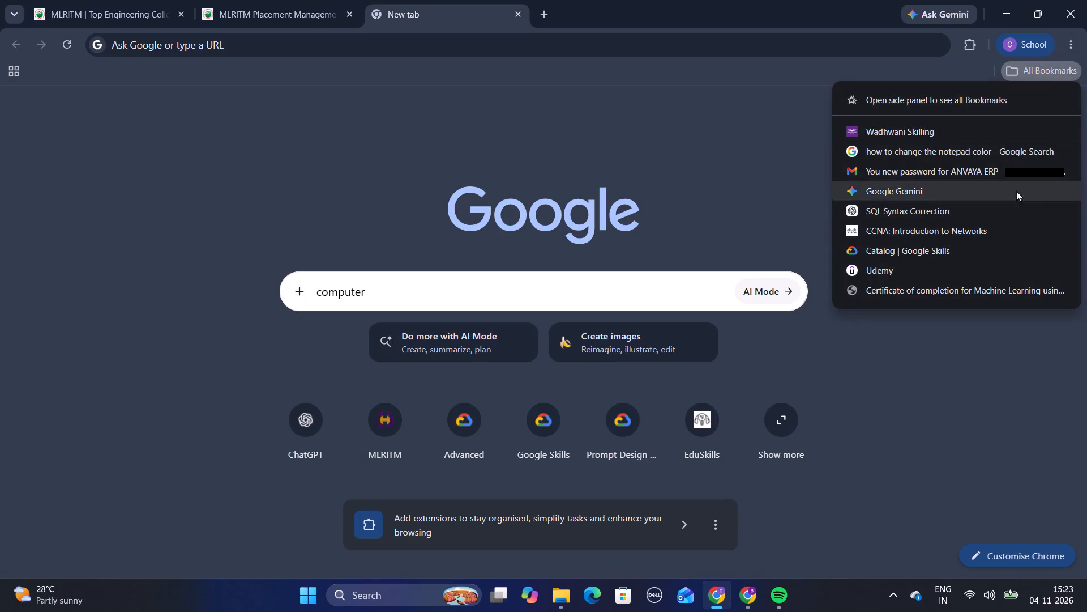
click(1012, 236)
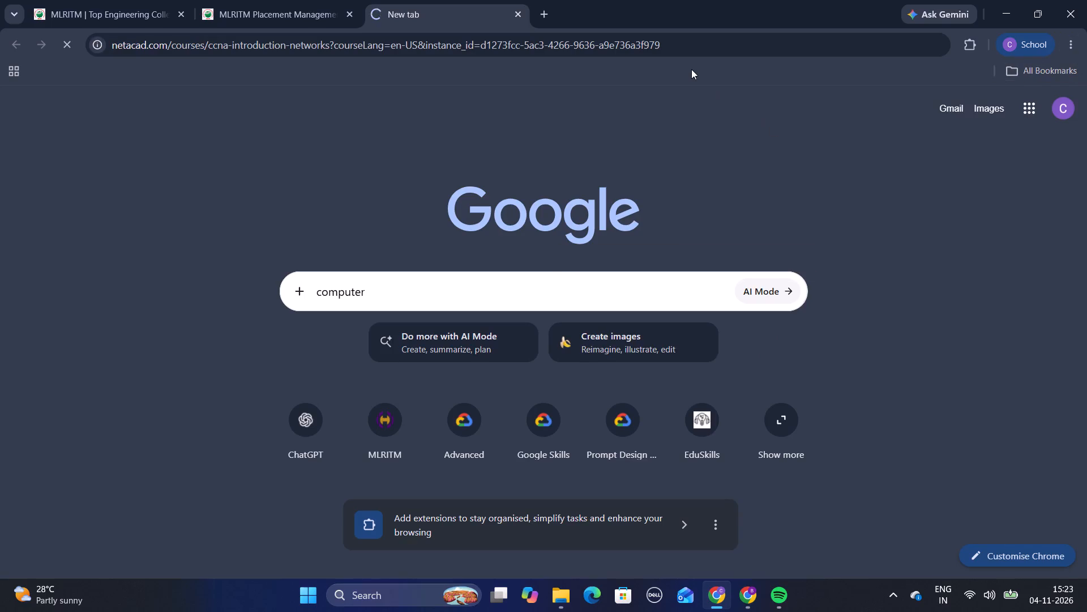
Return to the Cisco form and set Cisco Course / Certification Name to the suggested NETWORKING BASICS.
click(277, 2)
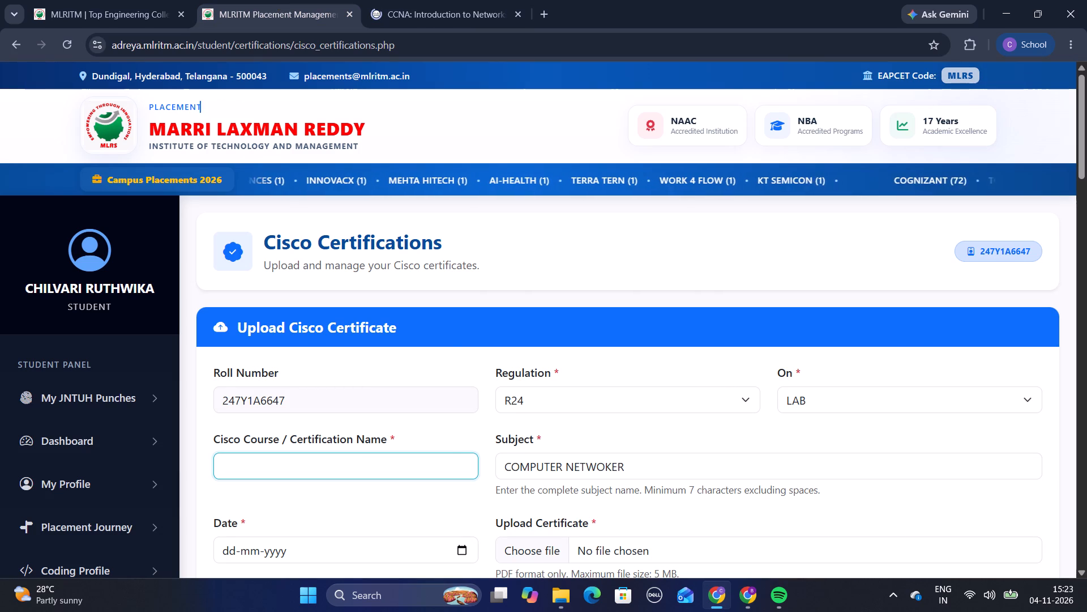
click(357, 467)
scroll(354, 397, down, 1)
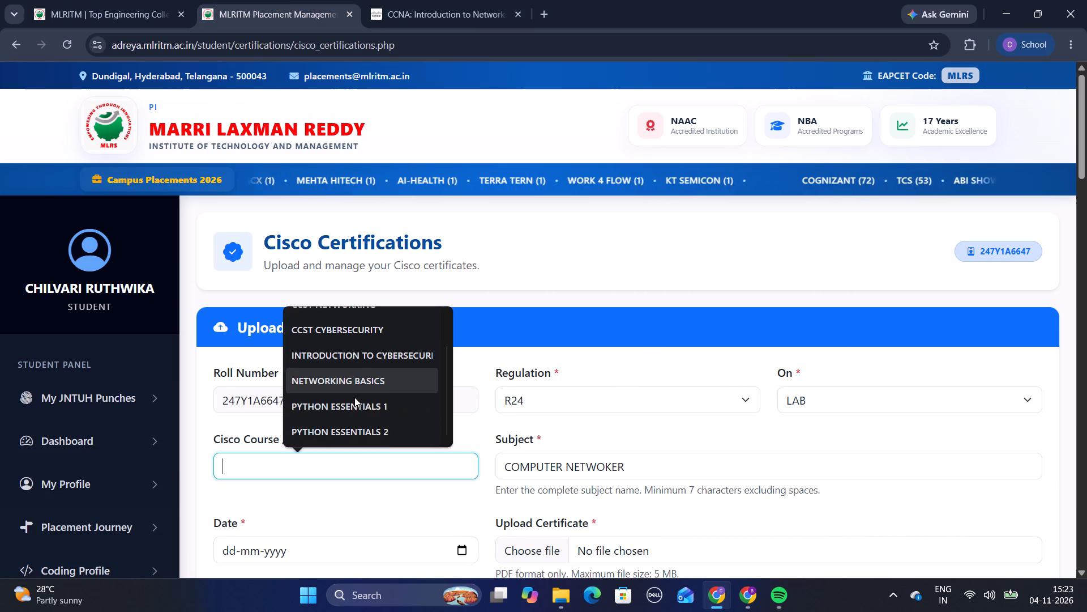
scroll(354, 397, down, 2)
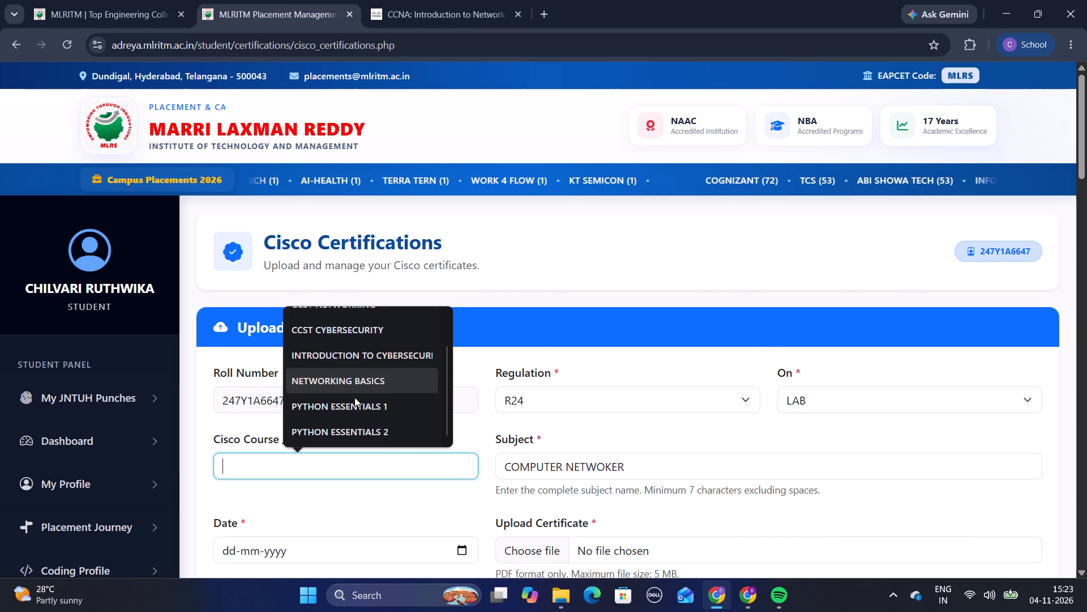
scroll(354, 397, down, 4)
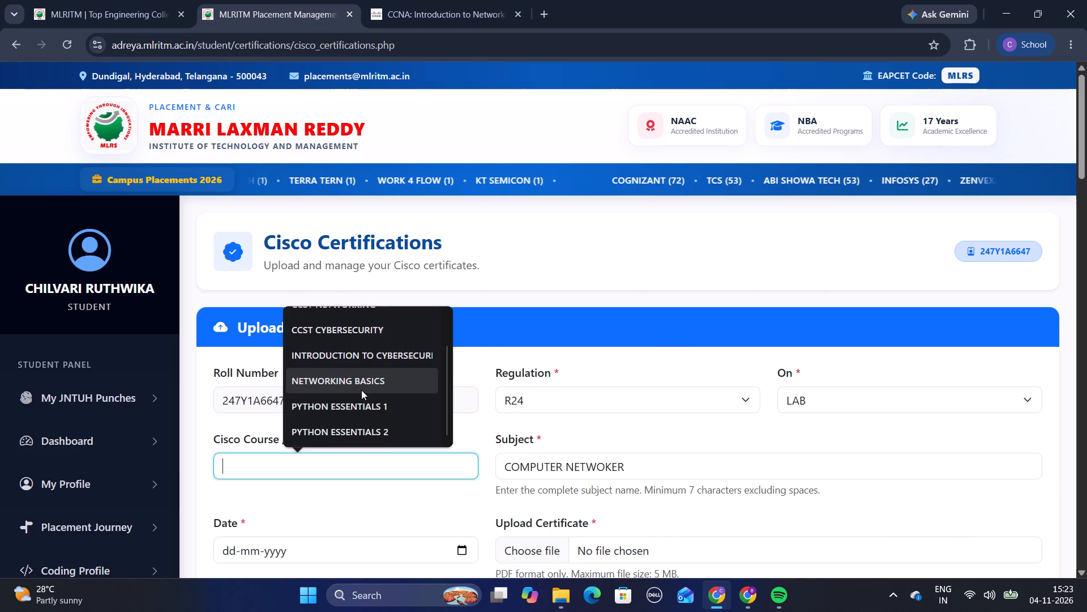
click(361, 390)
Examine the CCNA: Introduction to Networks course page, and review the partly filled Cisco certificate form.
click(401, 0)
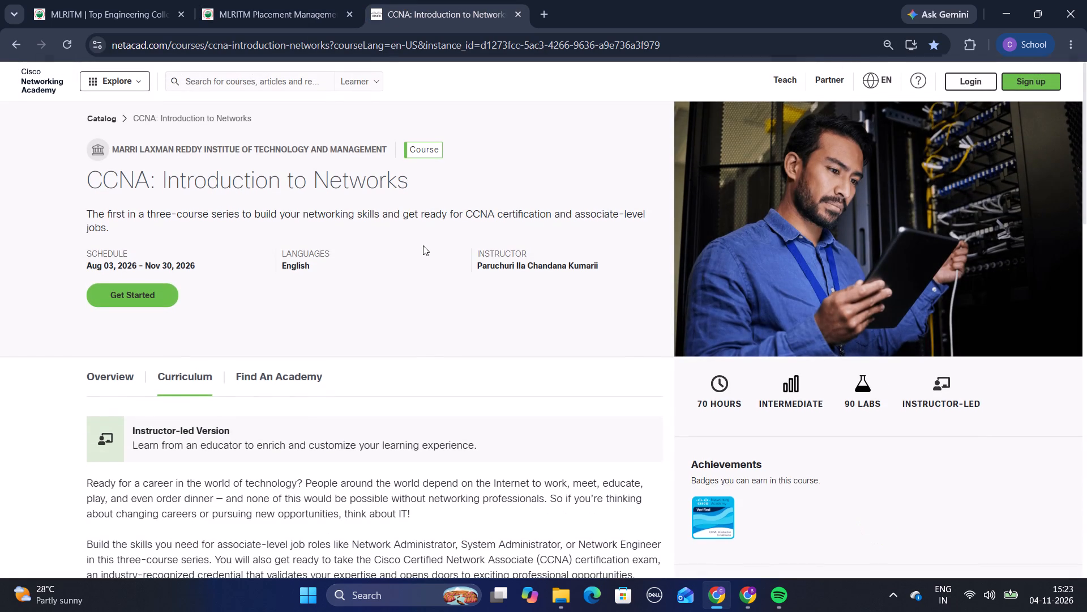
scroll(423, 245, down, 3)
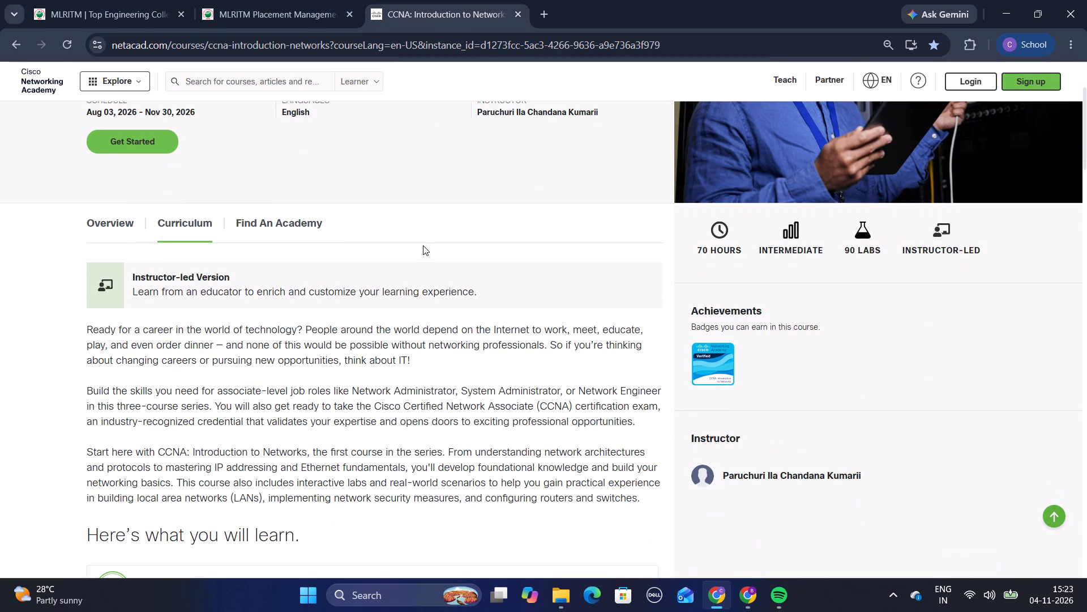
click(315, 0)
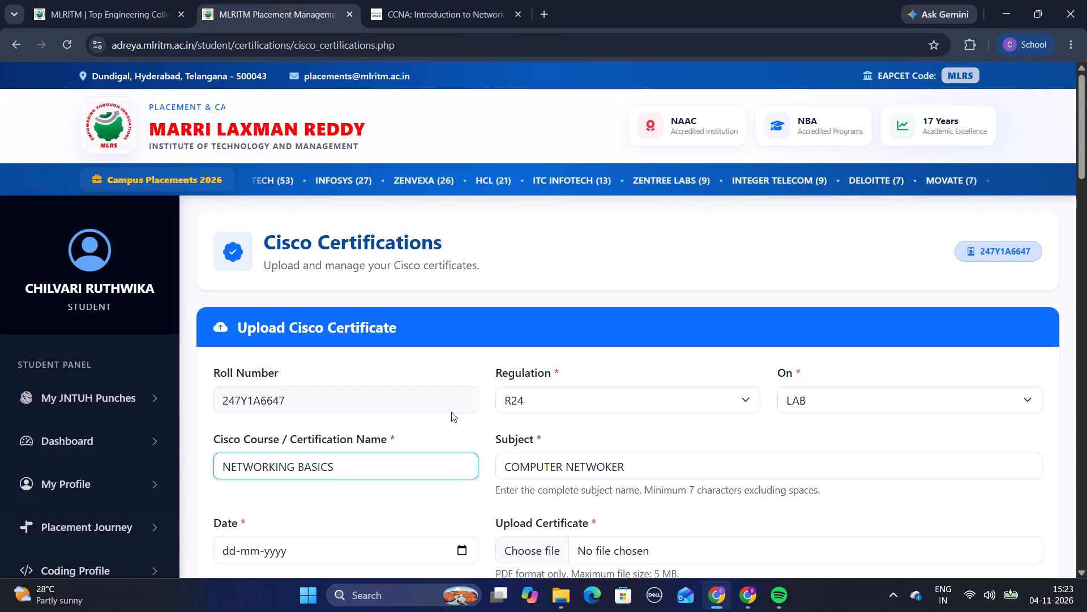
scroll(605, 491, down, 2)
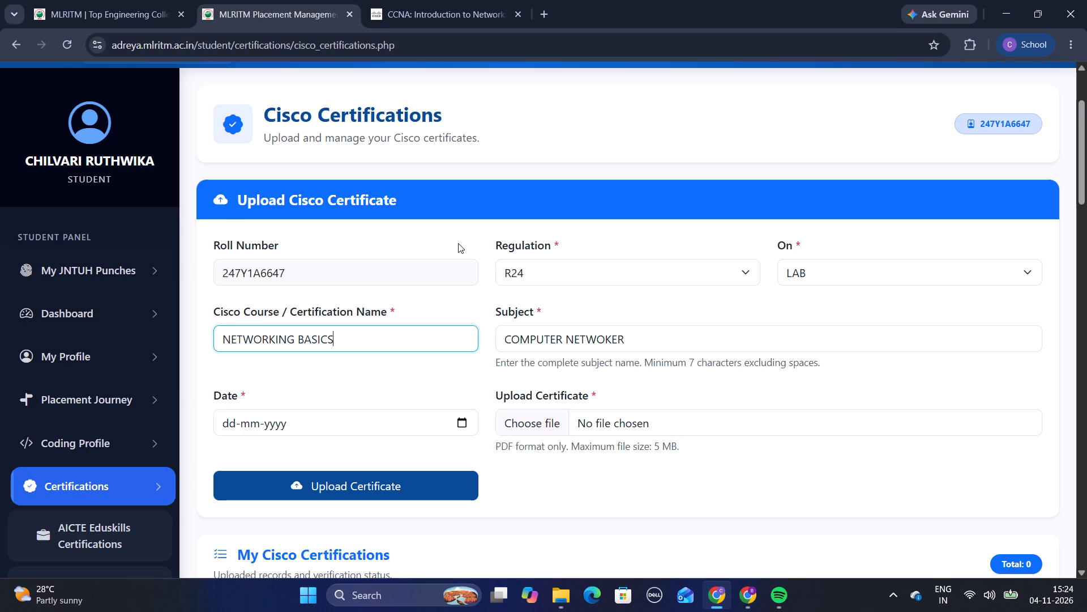
Set the Date of the Cisco certificate to 26-10-2026.
click(463, 429)
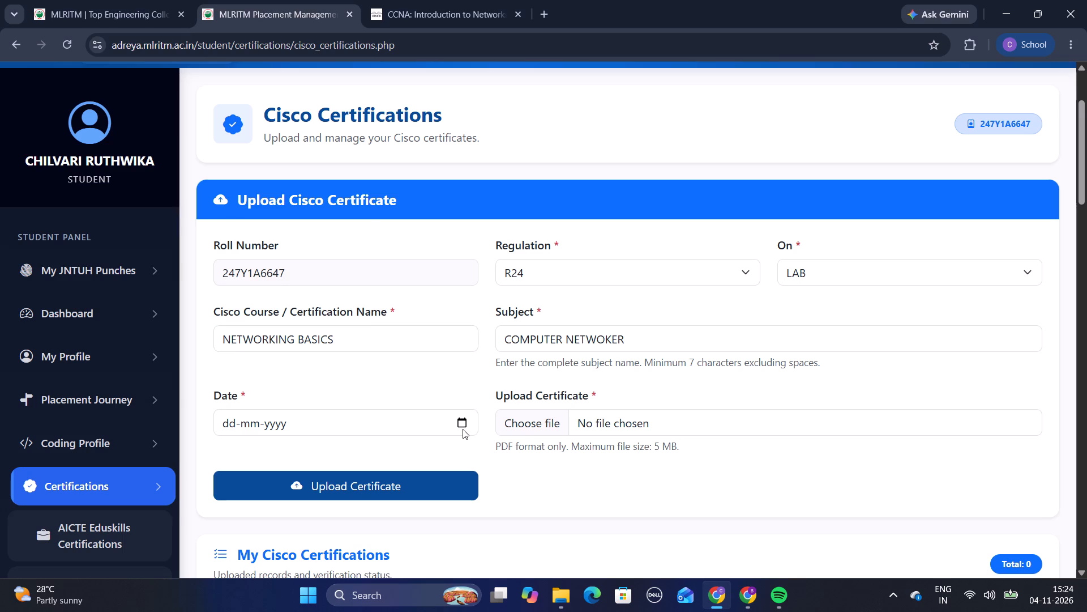
click(262, 229)
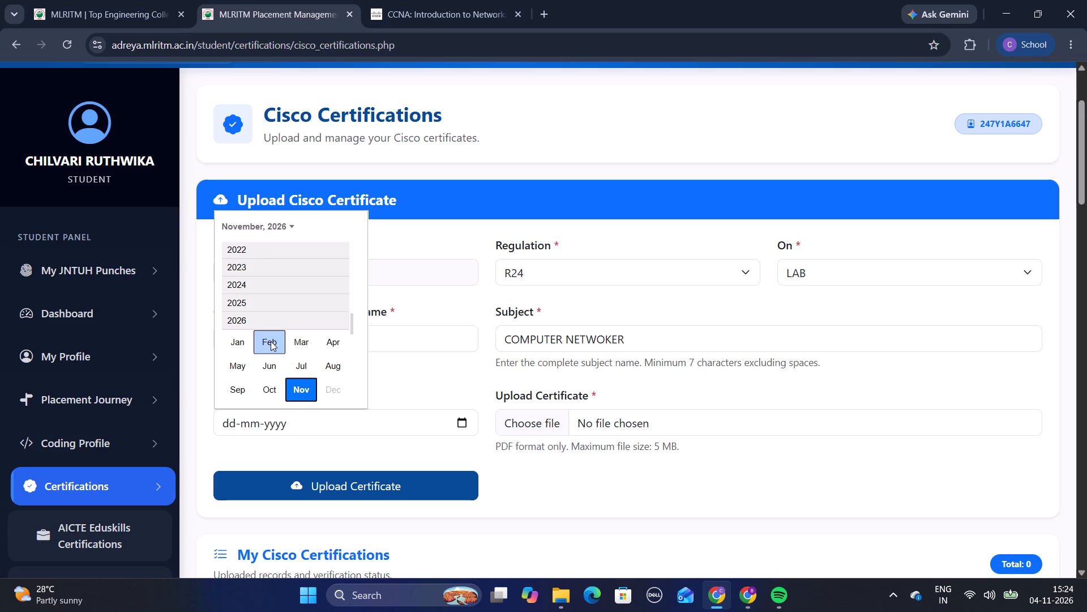
click(273, 385)
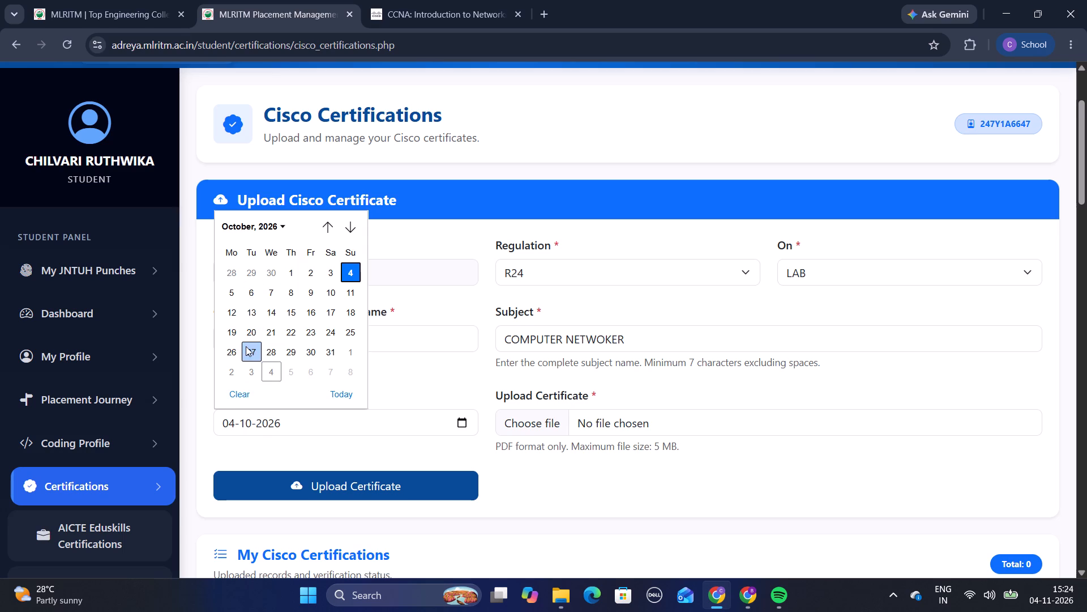
click(231, 351)
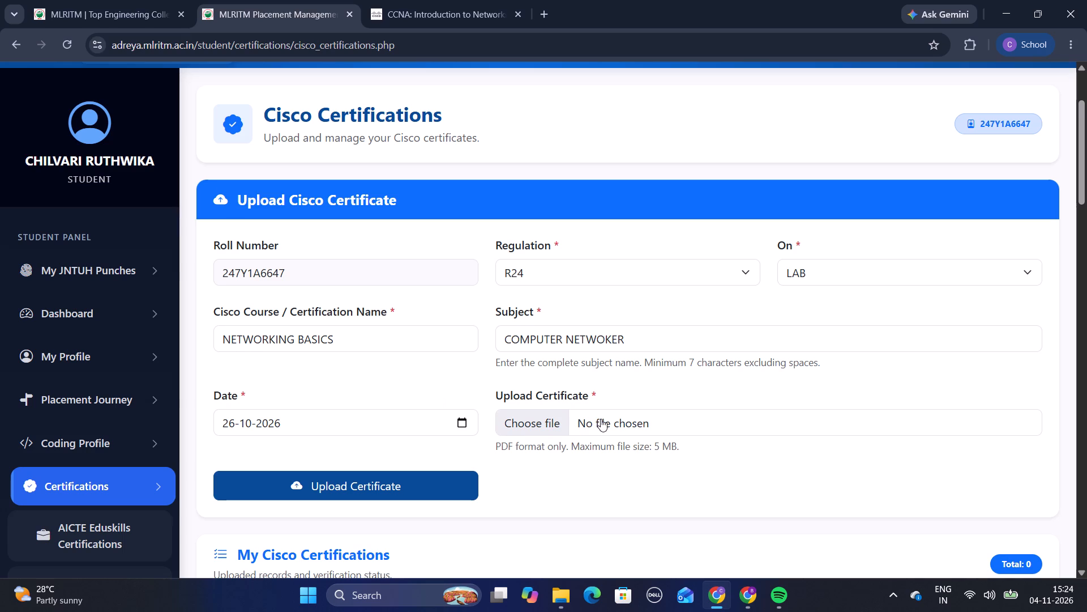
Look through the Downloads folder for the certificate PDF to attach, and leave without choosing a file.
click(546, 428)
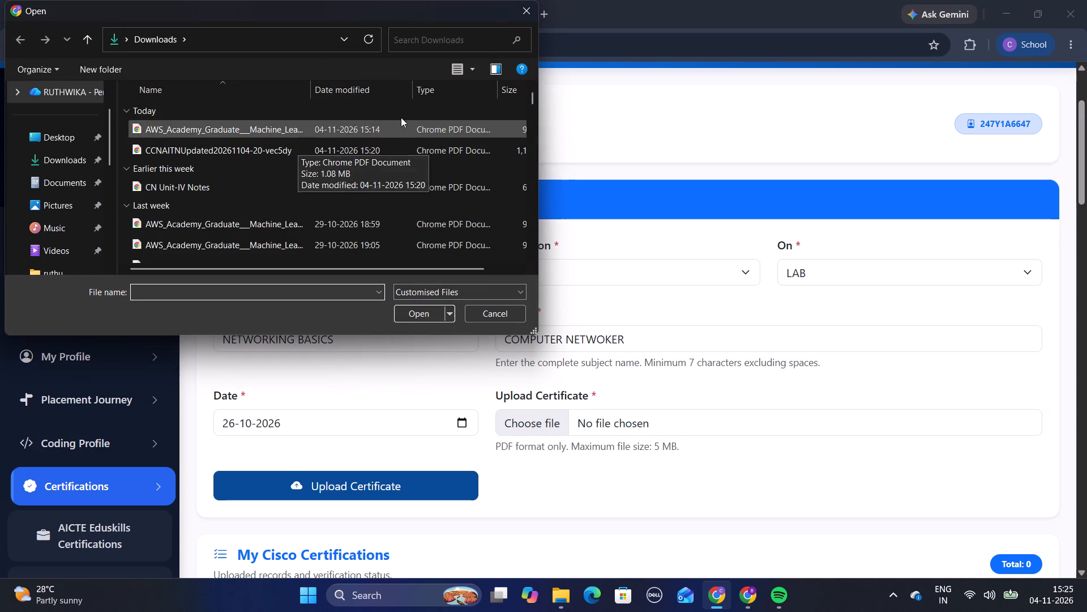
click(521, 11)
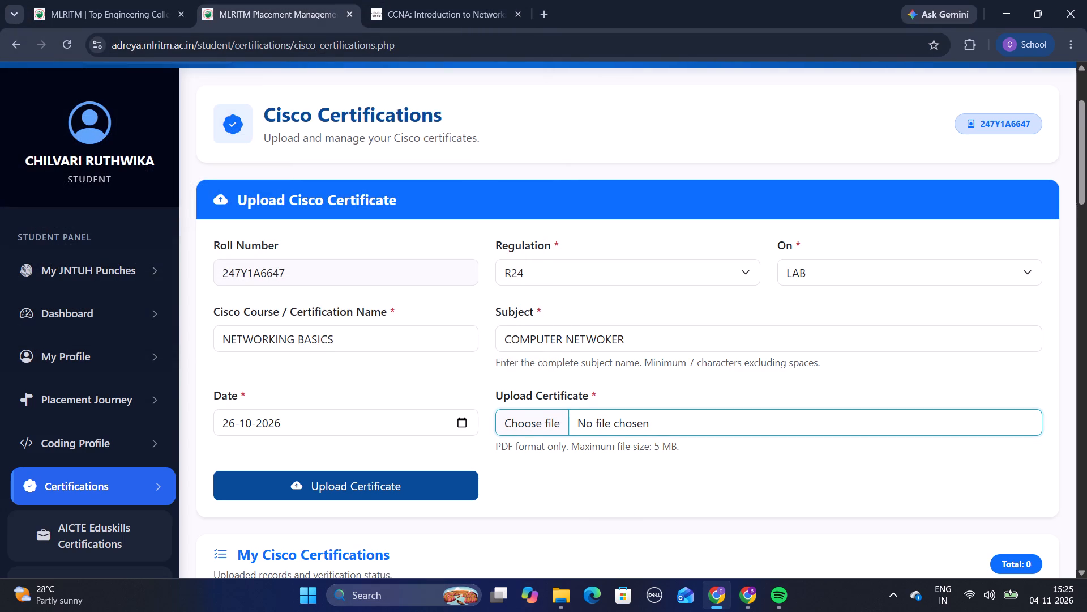
Open the Windows search to find an app.
click(408, 590)
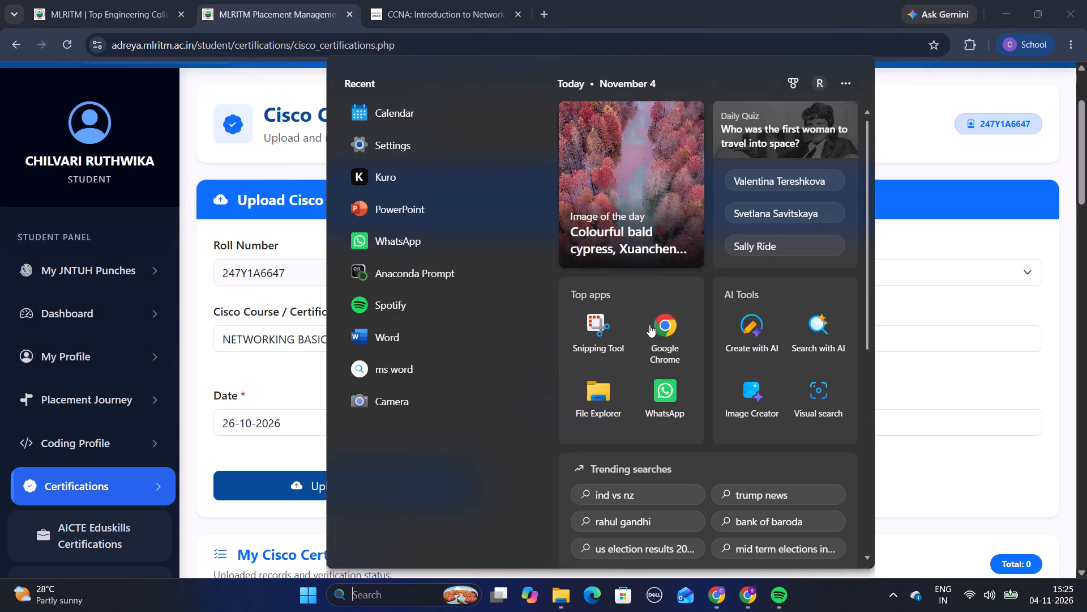
Launch Google Chrome with the Ruthwika profile and open a new tab.
double_click(660, 318)
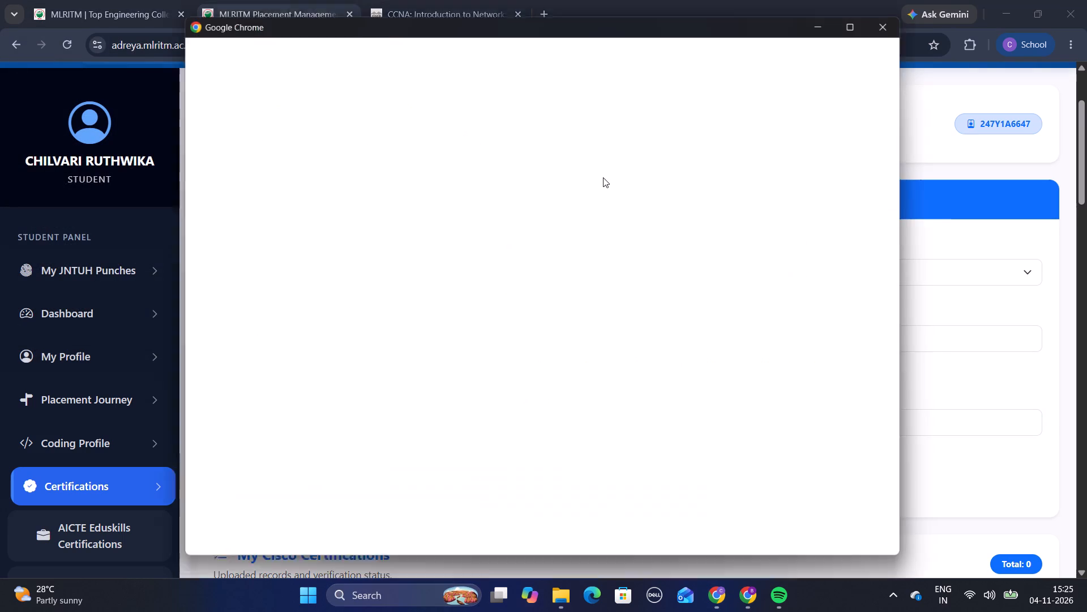
scroll(625, 277, down, 2)
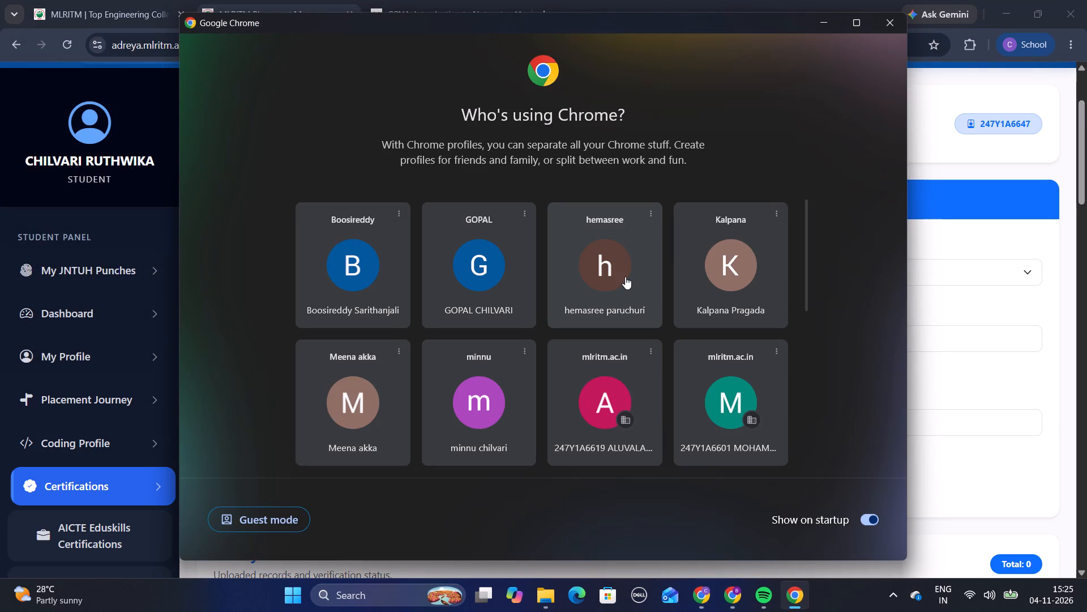
scroll(625, 277, down, 4)
double_click(622, 278)
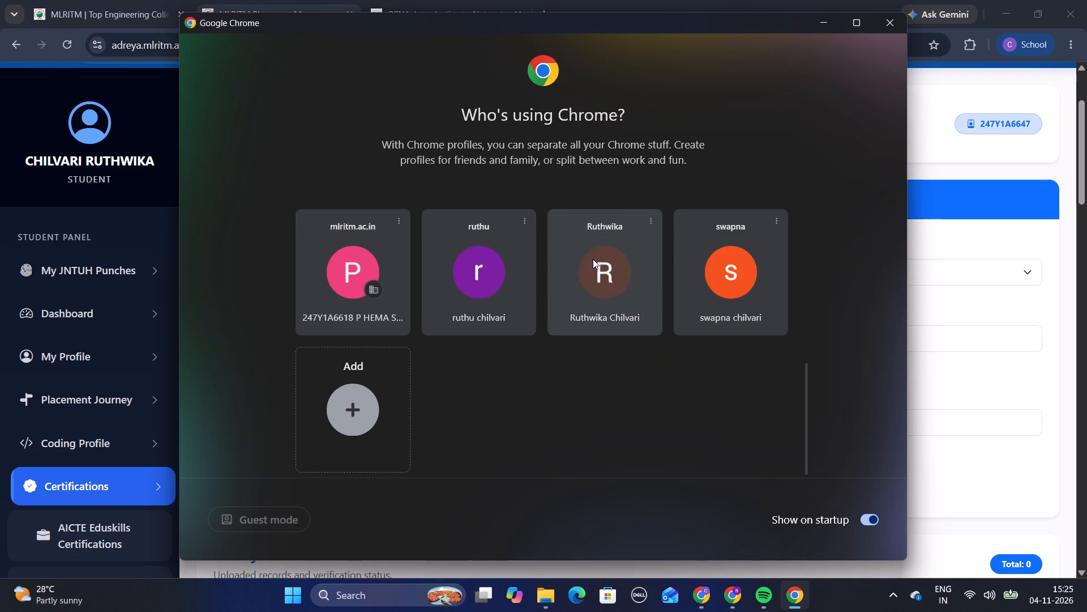
key(ctrl+t)
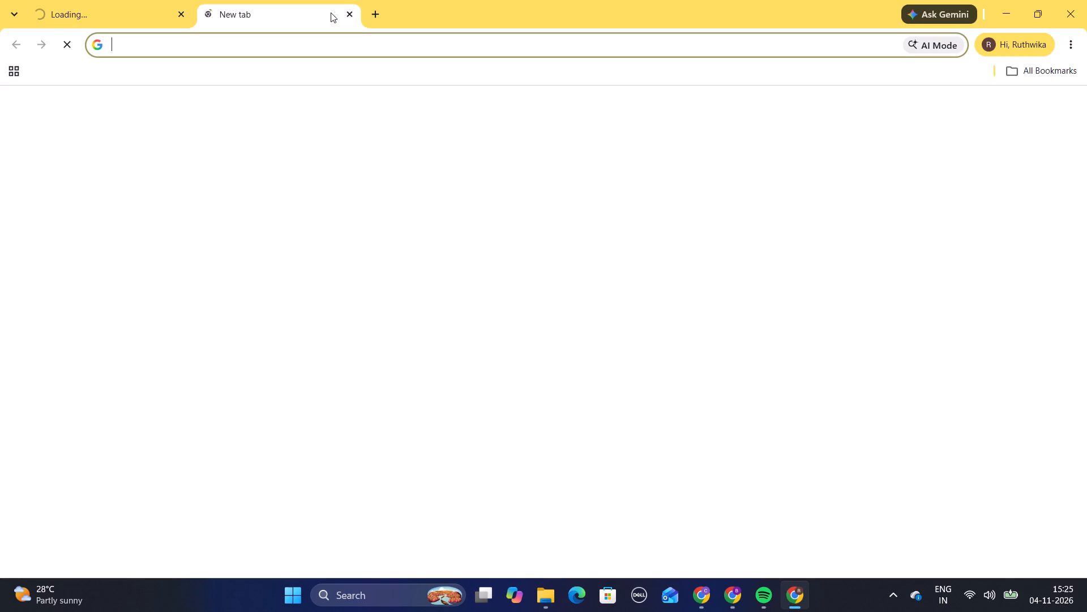
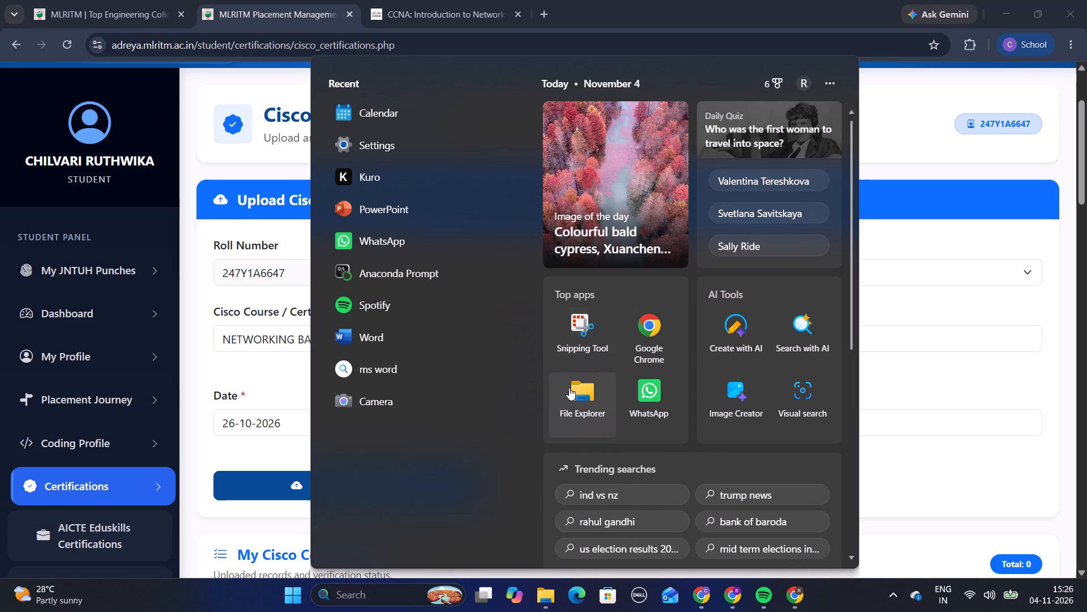
Open both CCNA: Introduction to Networks certificate PDFs from the Downloads folder in File Explorer to check who each is awarded to.
click(572, 393)
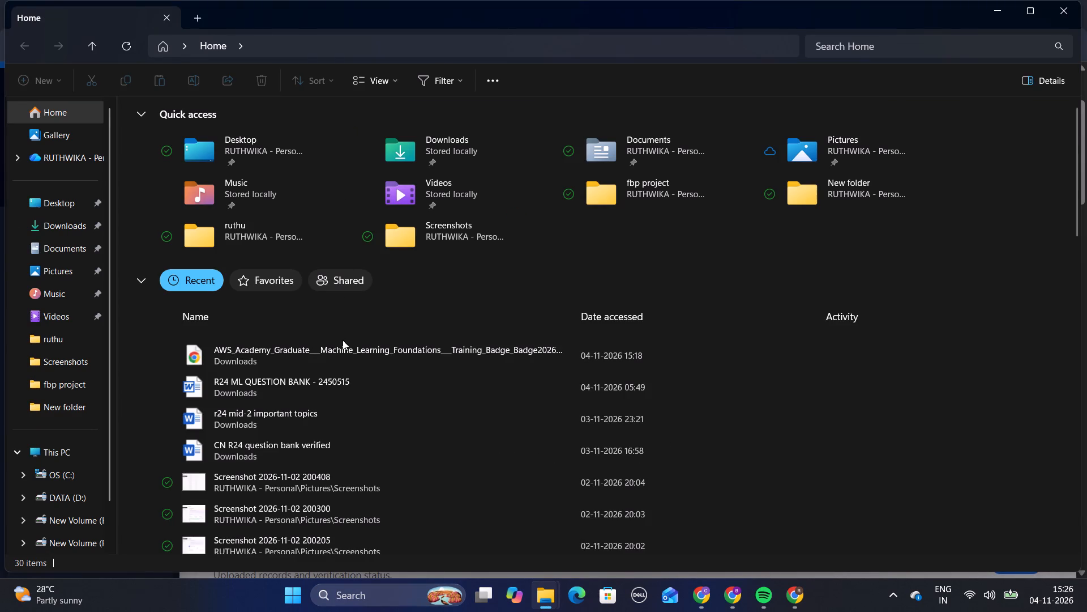
click(53, 228)
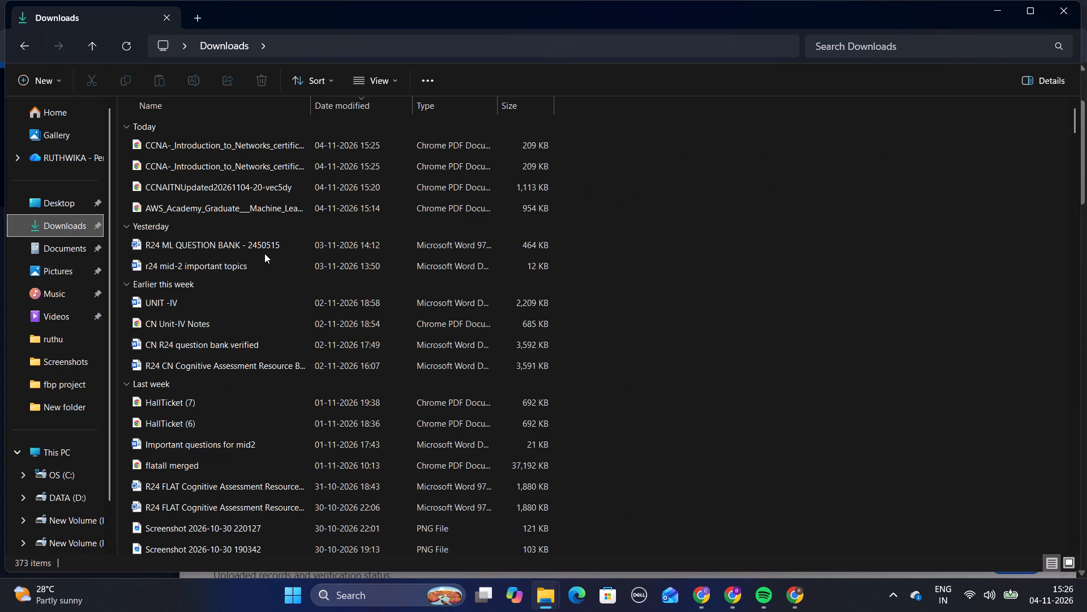
double_click(260, 151)
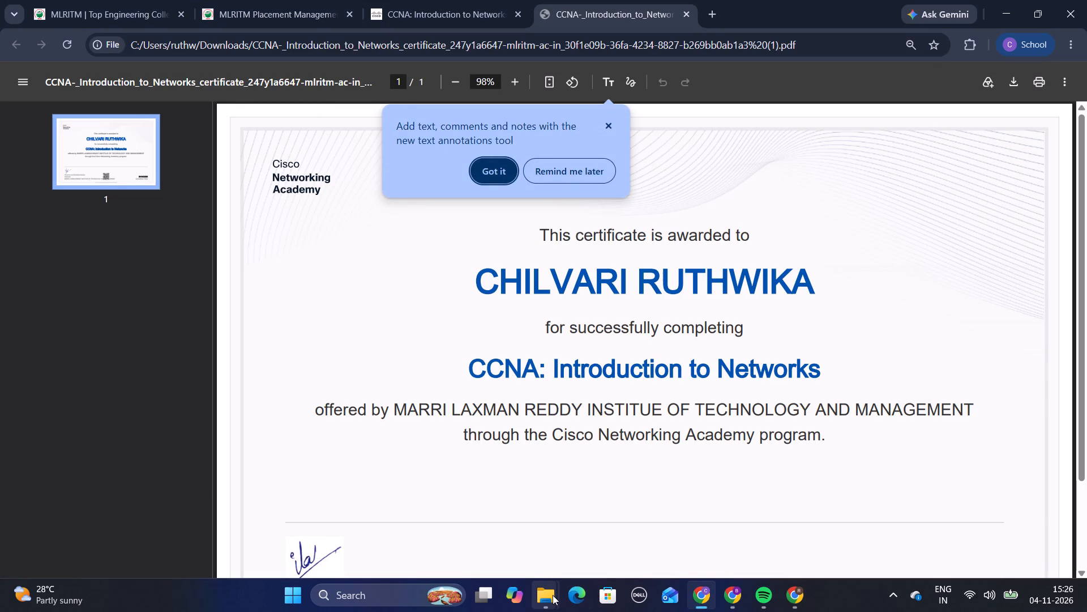
click(510, 549)
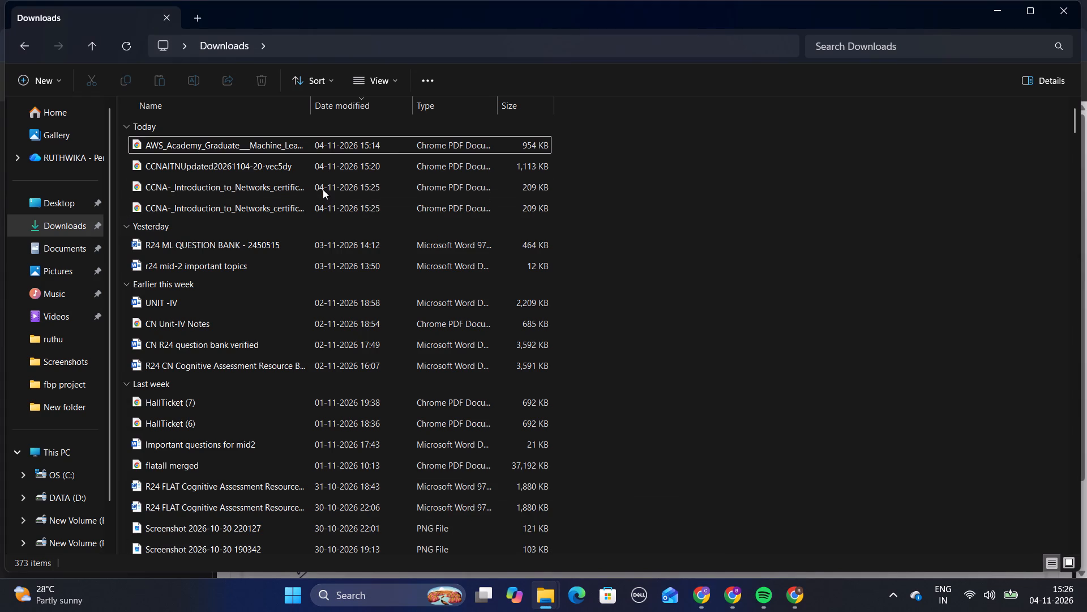
double_click(342, 190)
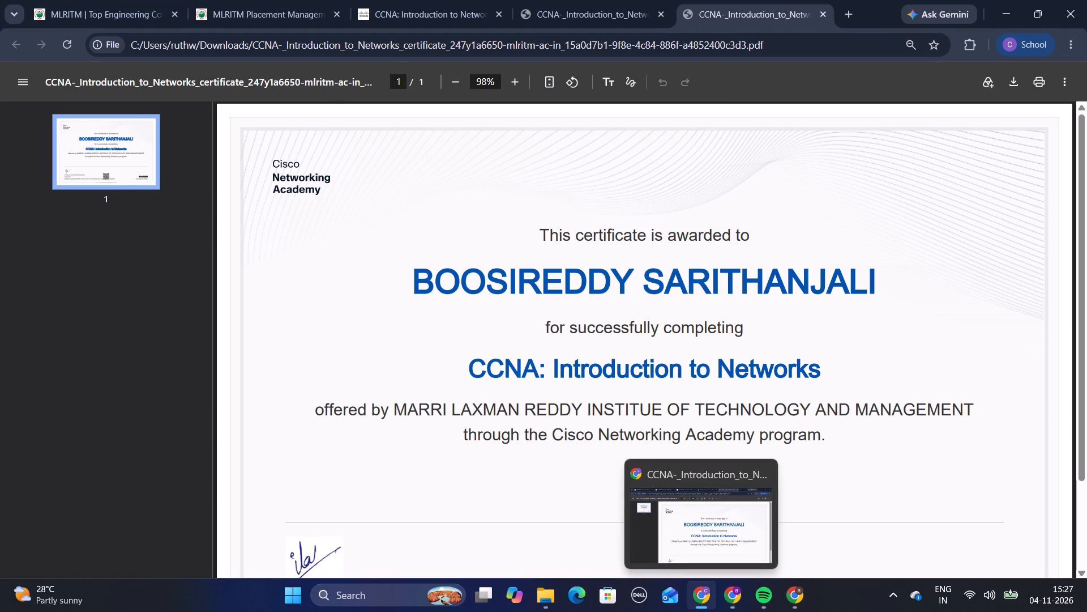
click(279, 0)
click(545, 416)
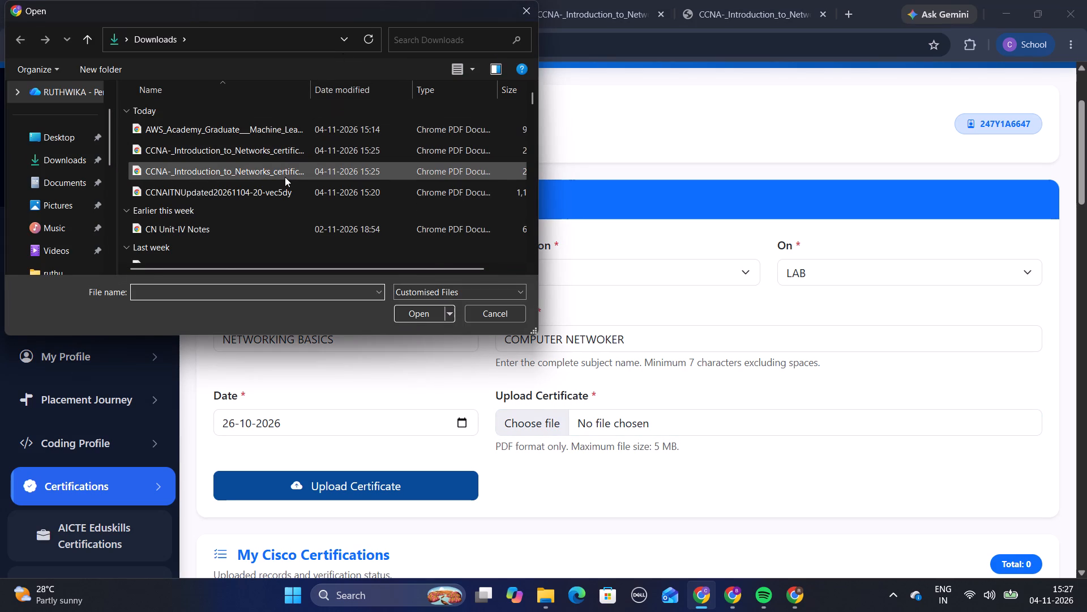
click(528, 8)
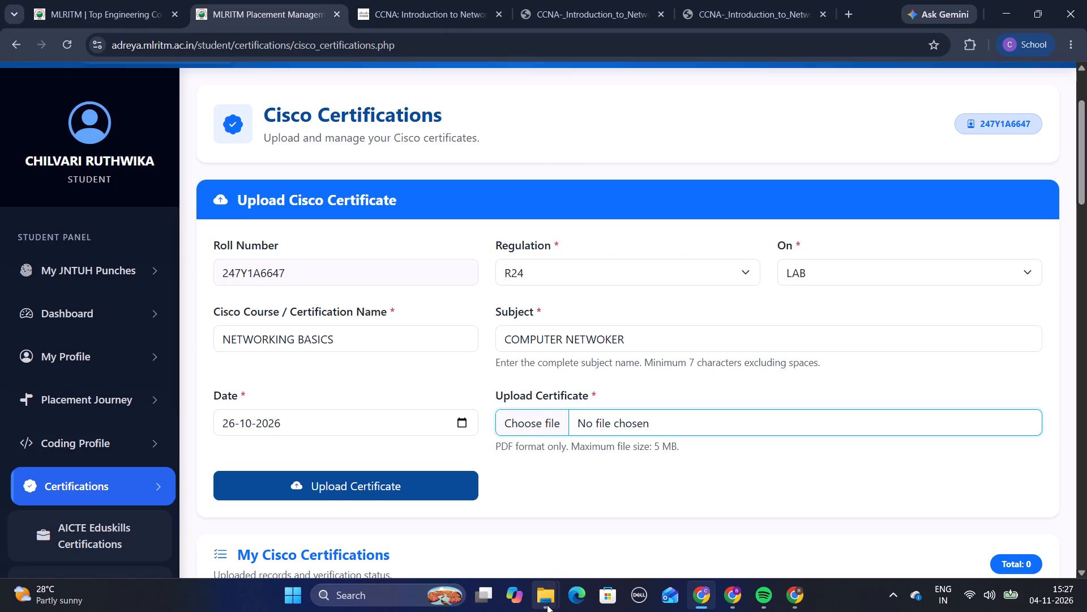
Recheck the first CCNA certificate PDF in the Downloads folder, and delete the second one, which belongs to another student.
click(530, 472)
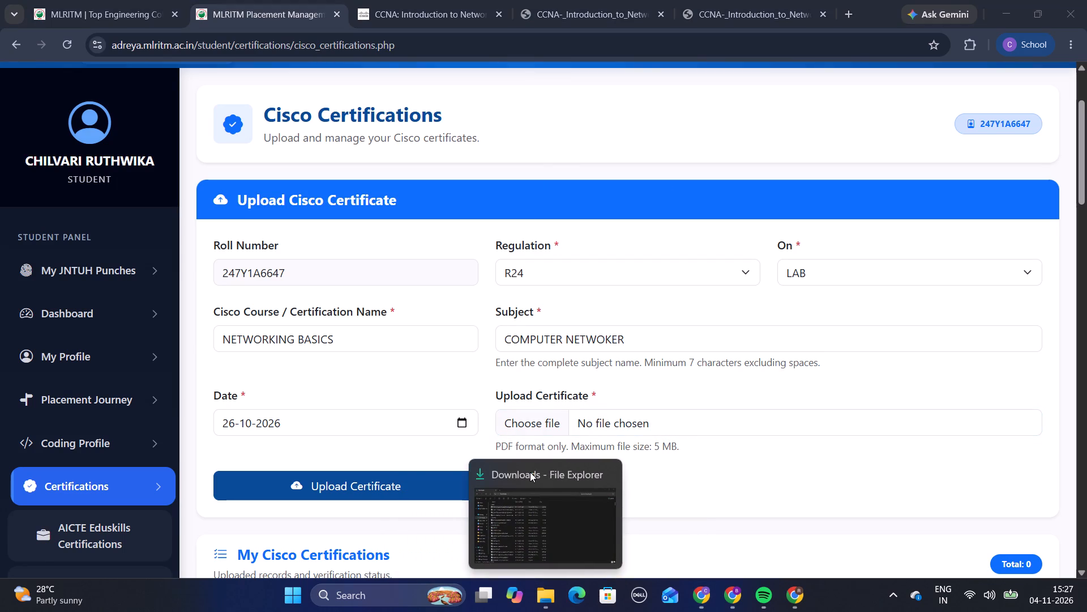
click(557, 529)
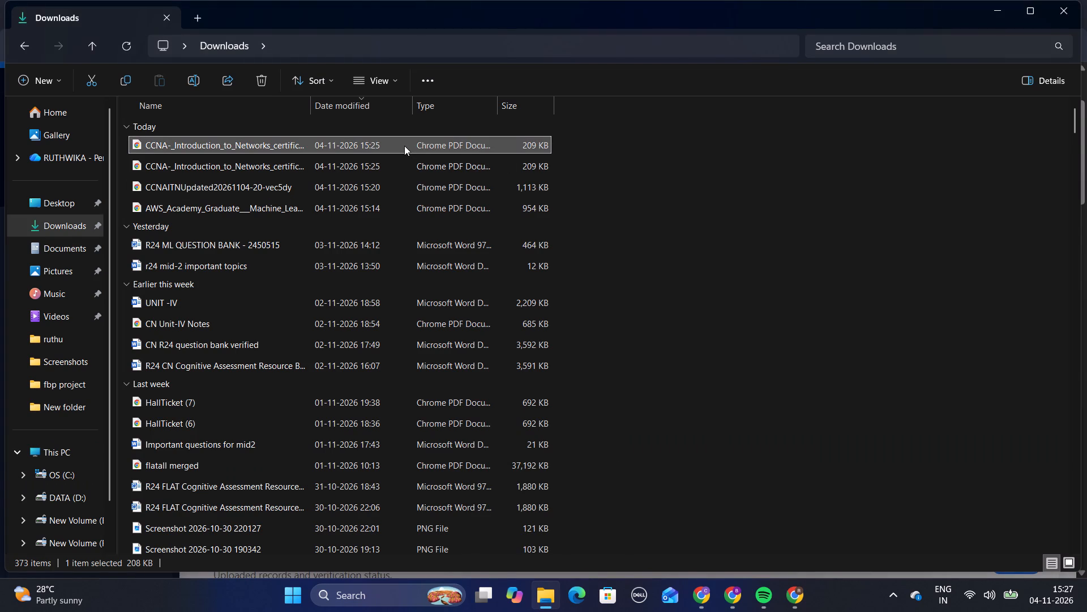
double_click(404, 146)
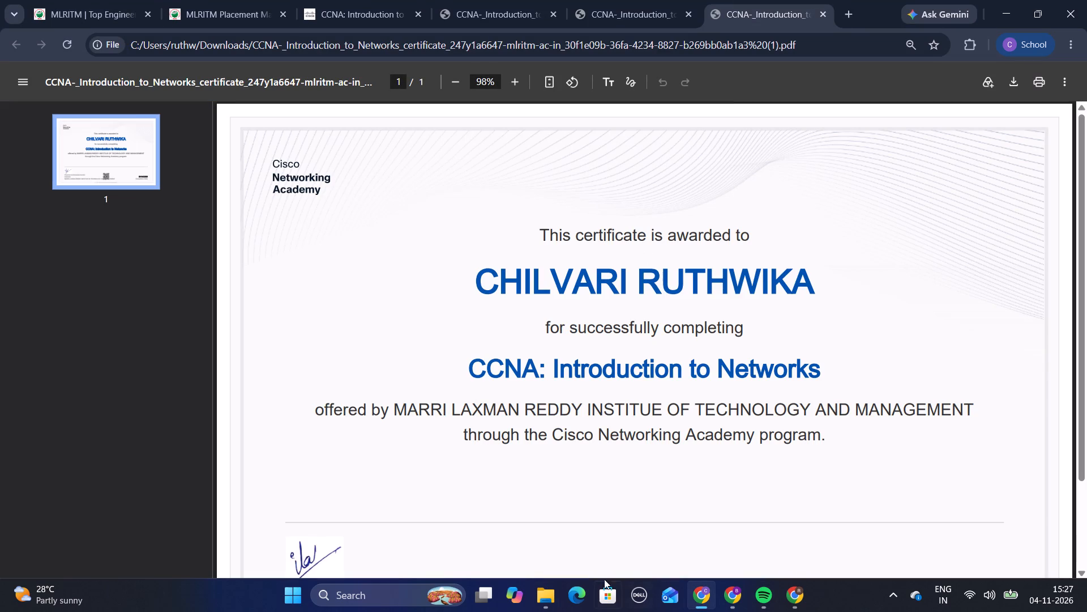
click(531, 545)
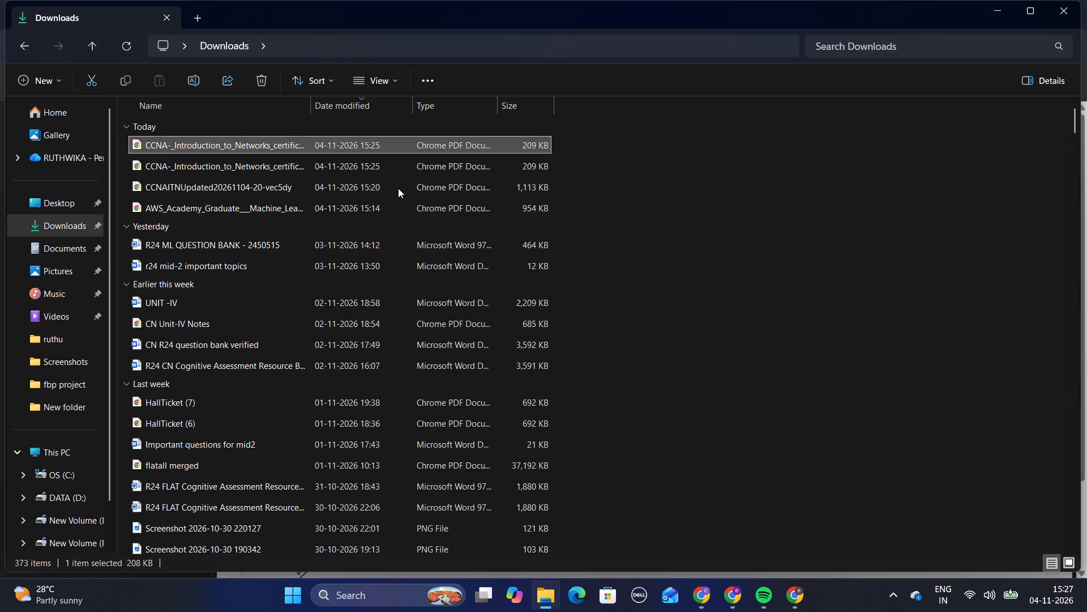
click(388, 173)
click(268, 81)
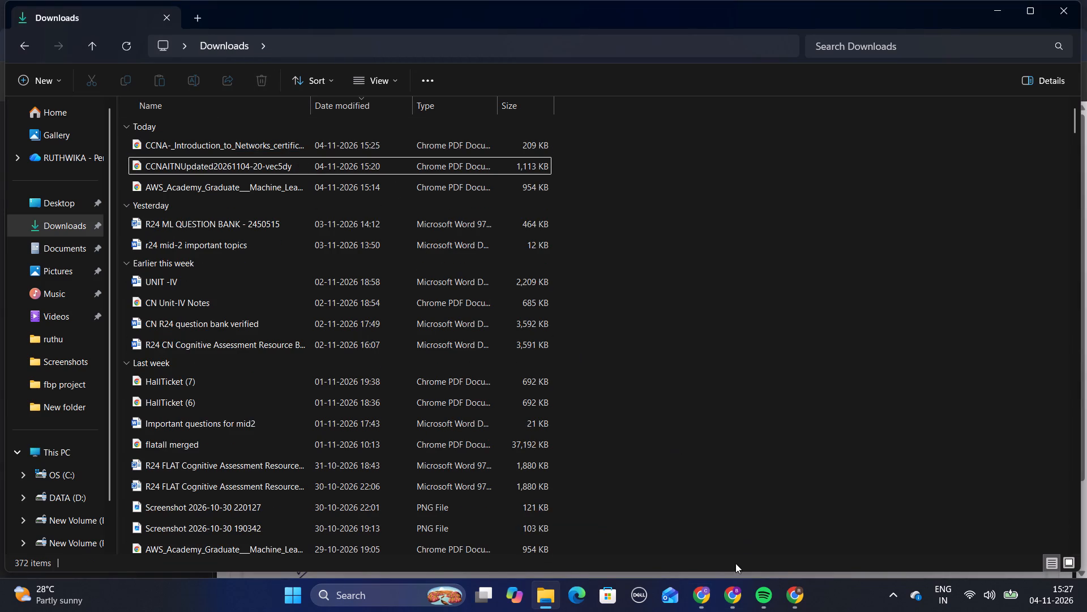
Attach the remaining CCNA: Introduction to Networks certificate PDF from Downloads to the Cisco certificate form in the browser.
click(702, 509)
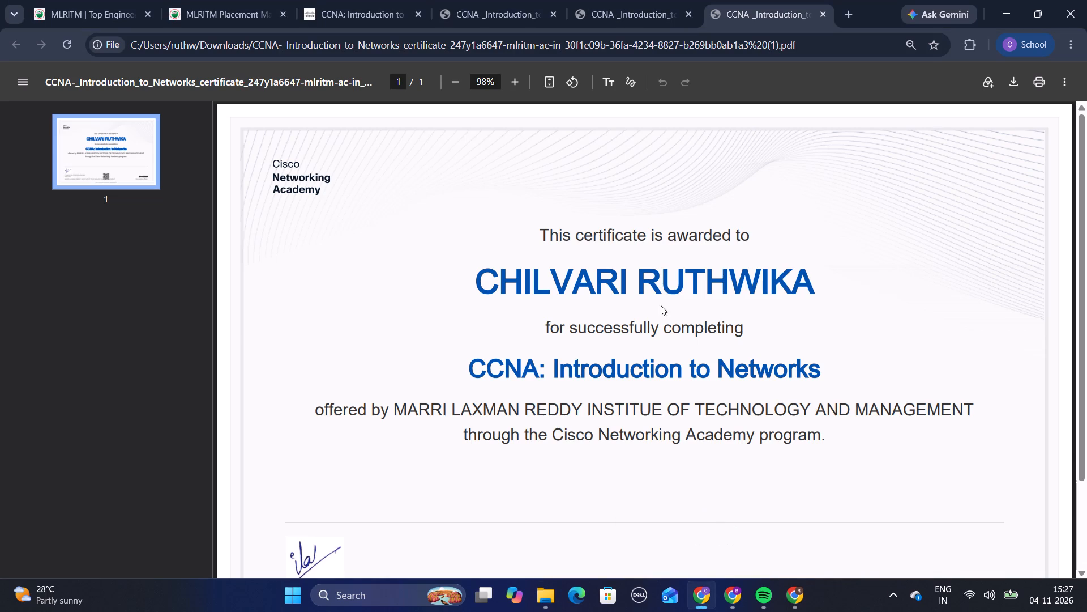
click(266, 0)
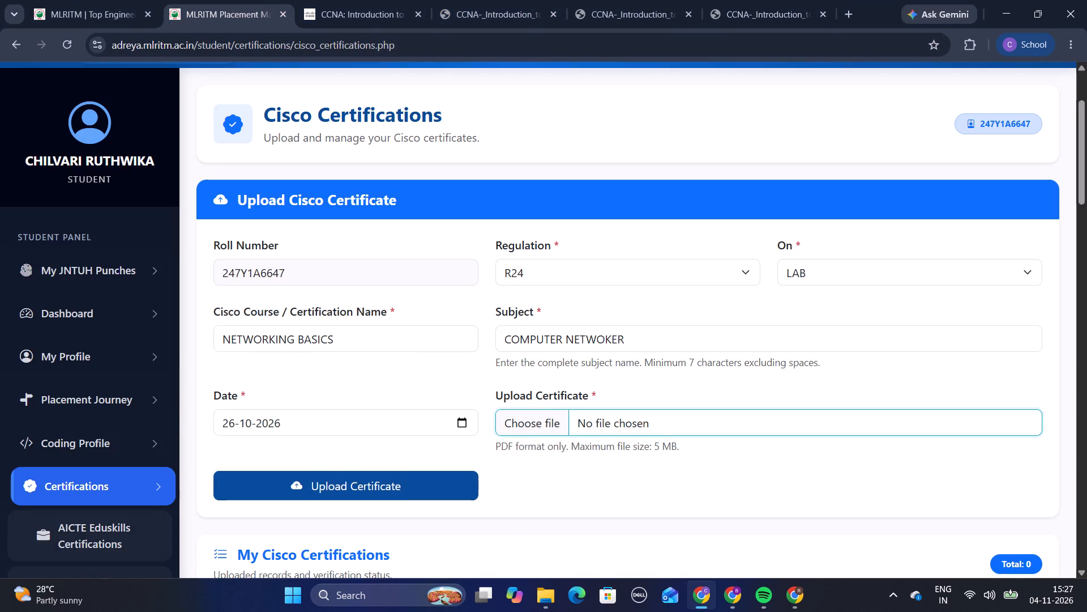
click(520, 430)
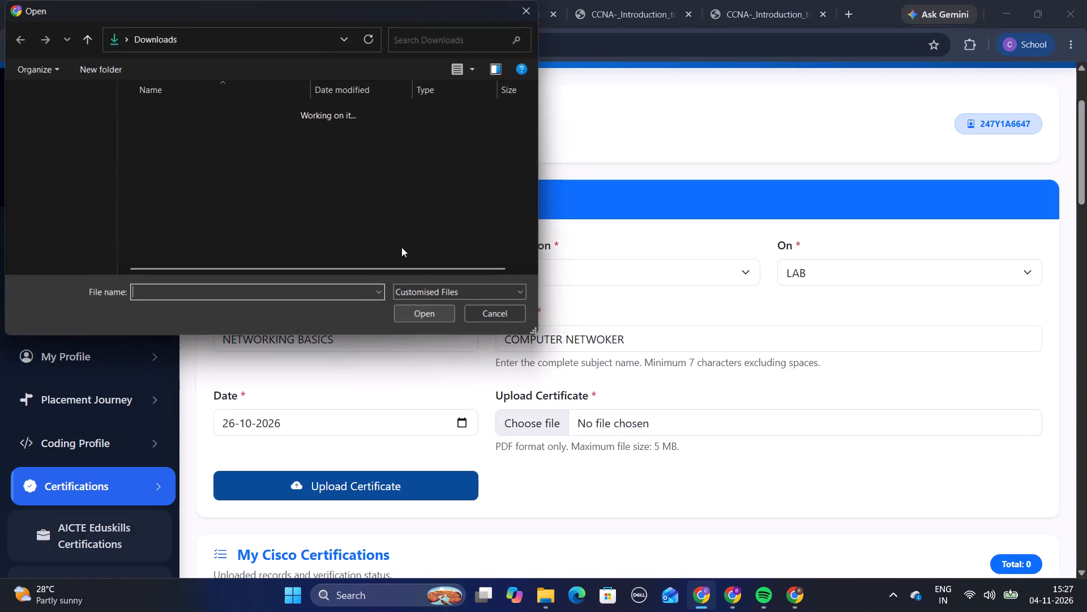
double_click(247, 148)
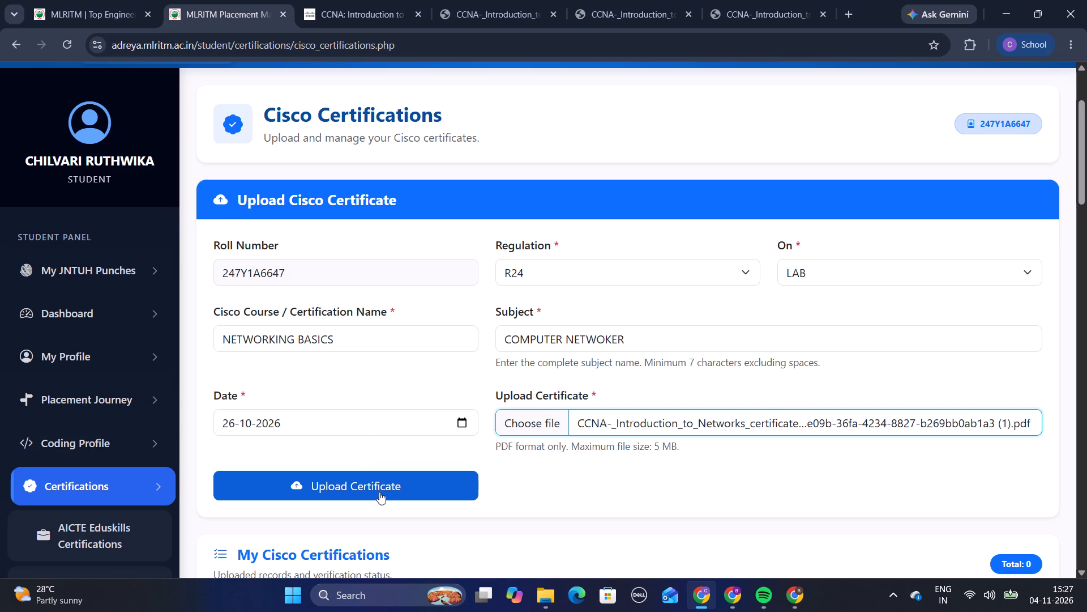
Submit the completed Cisco certificate form.
scroll(489, 395, down, 2)
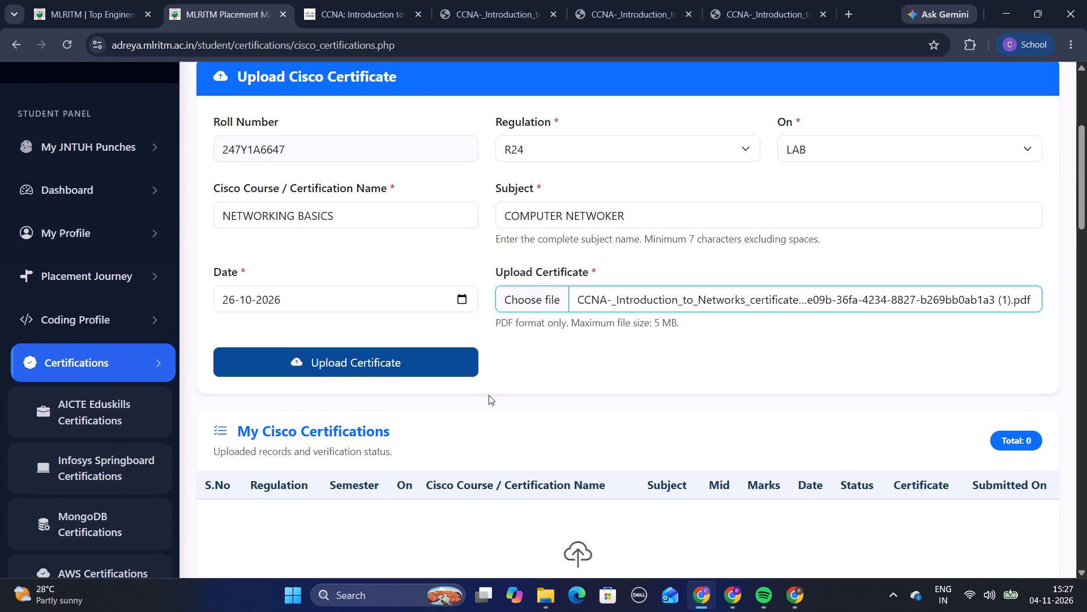
scroll(489, 395, down, 1)
click(381, 318)
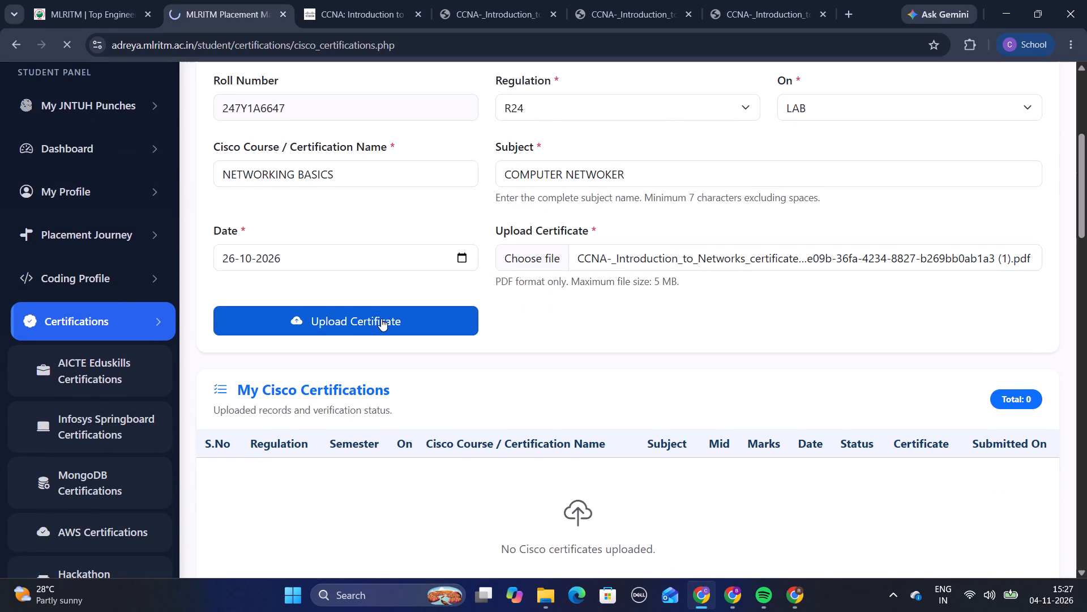
scroll(381, 318, down, 3)
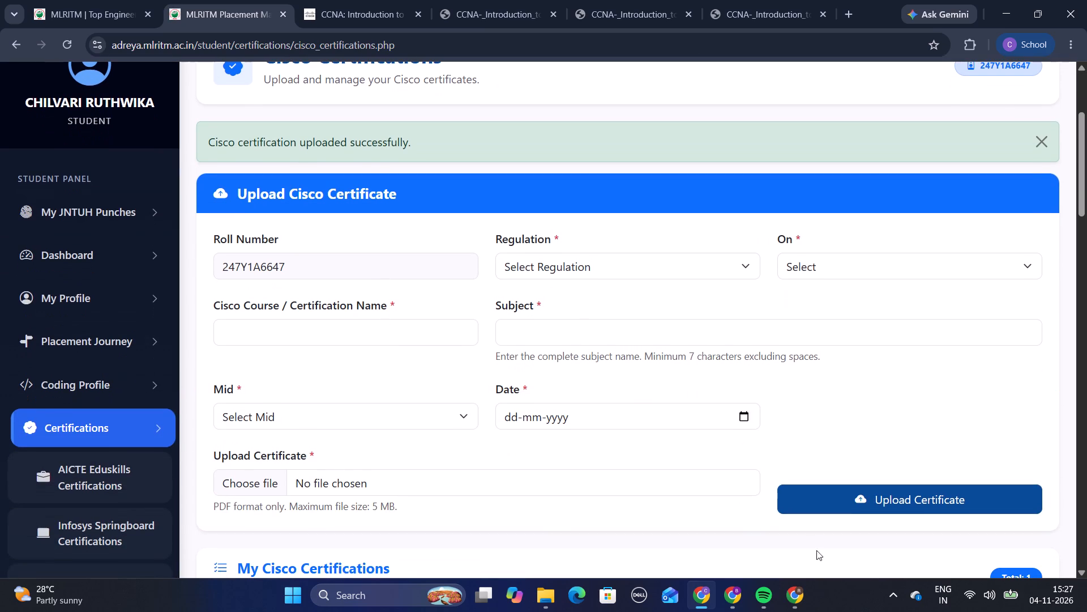
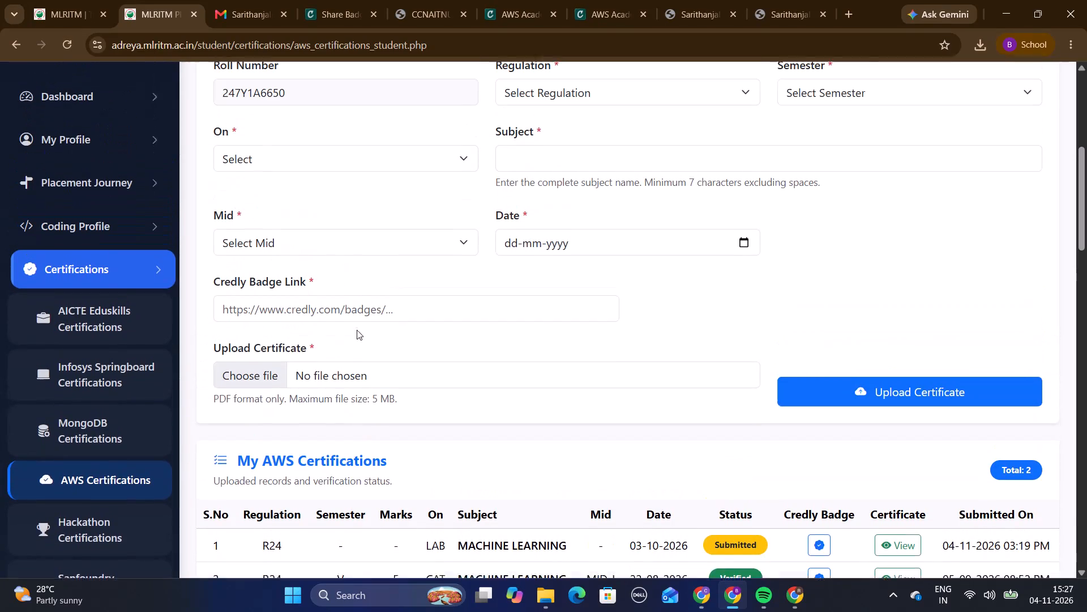
Review the upload form and the submitted records on the AWS Certifications page.
scroll(357, 330, up, 1)
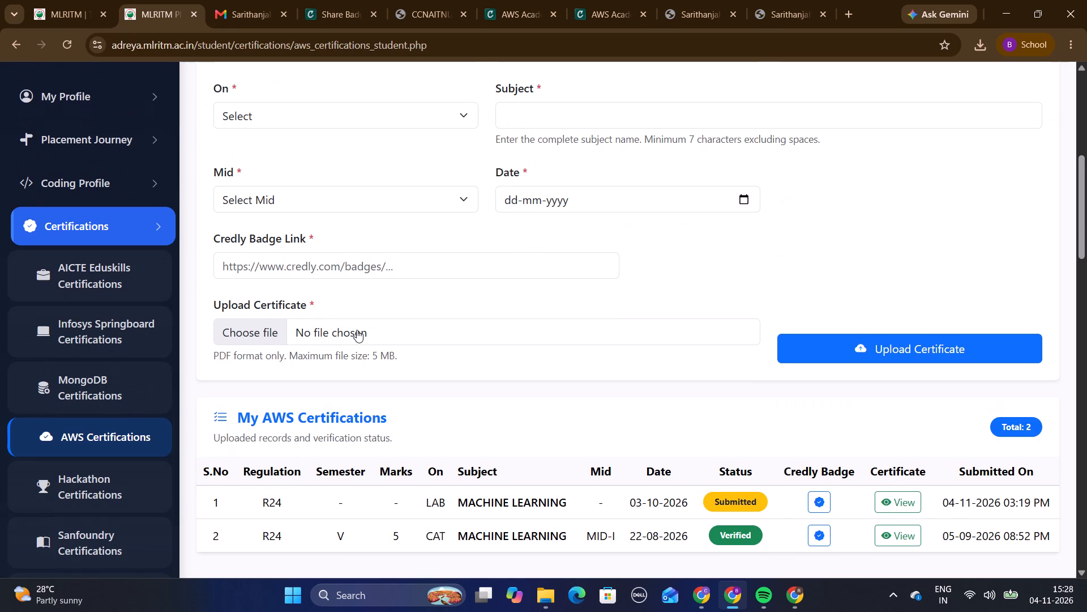
scroll(540, 401, down, 3)
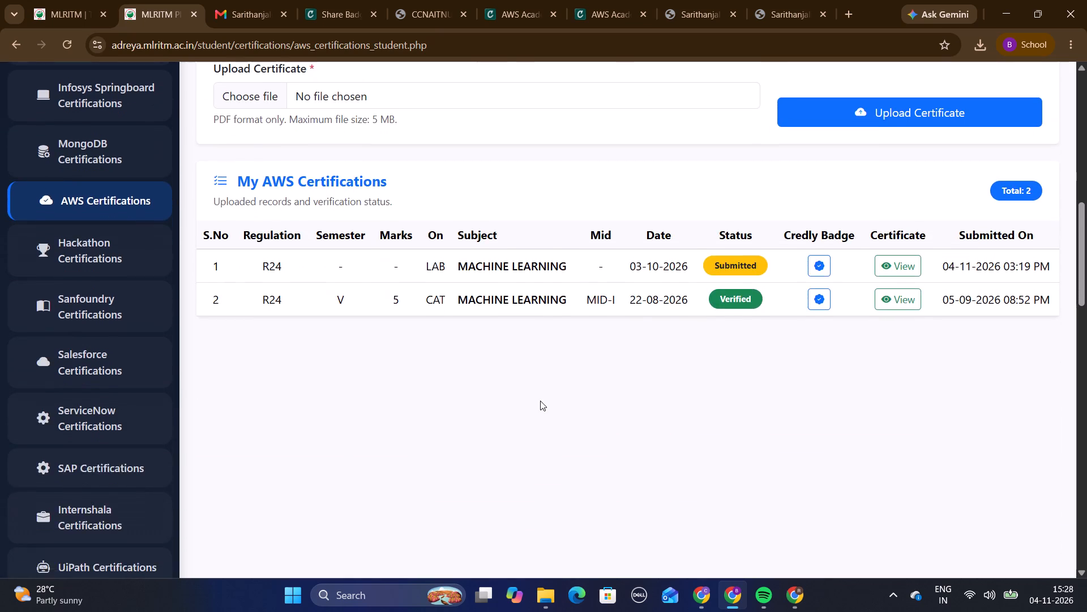
scroll(540, 401, up, 2)
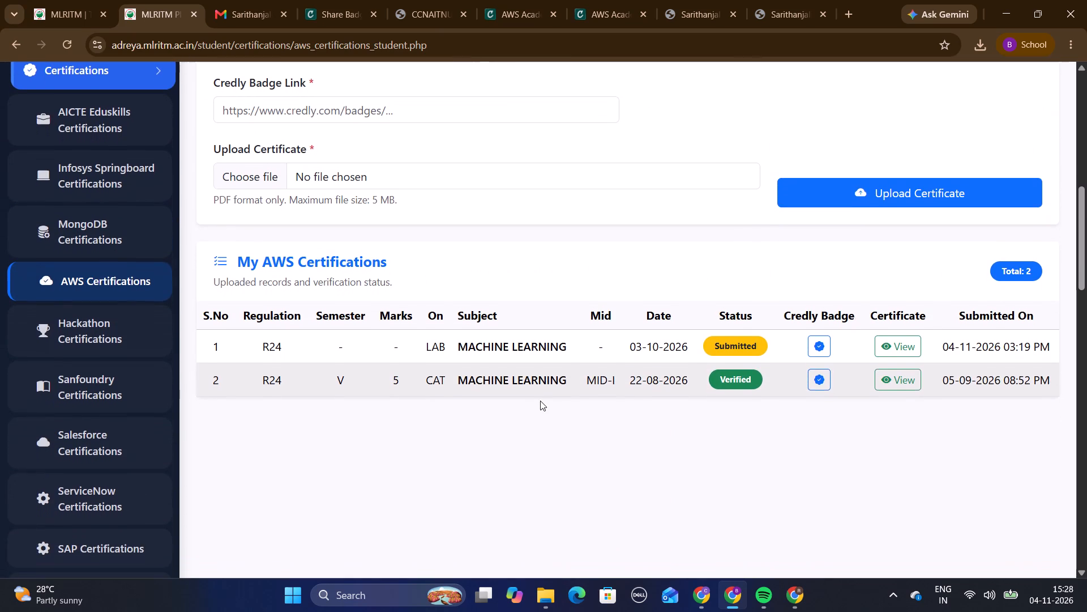
scroll(540, 401, up, 2)
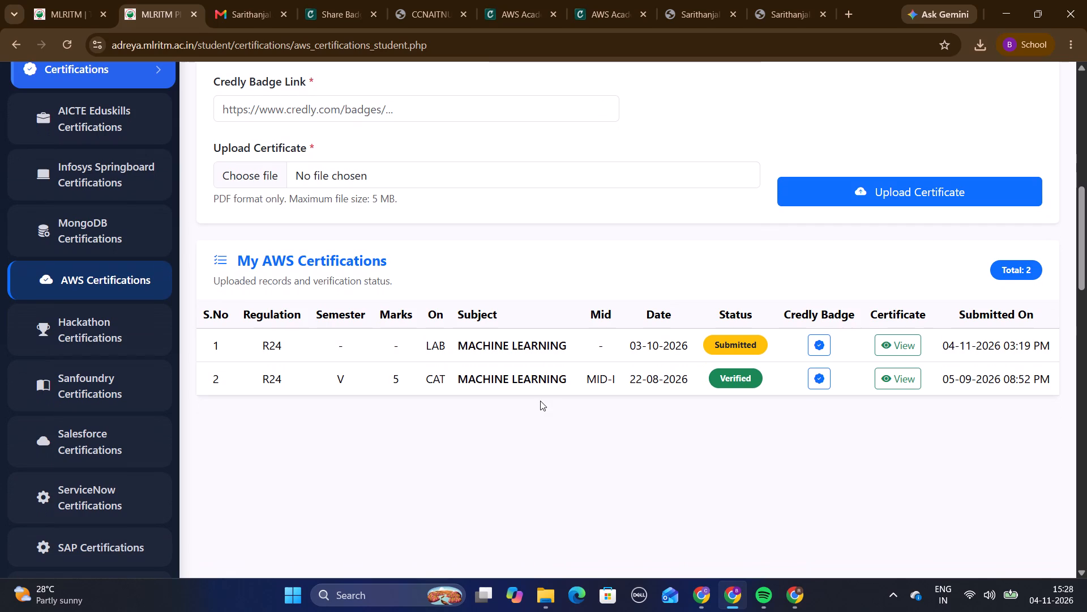
scroll(540, 401, up, 3)
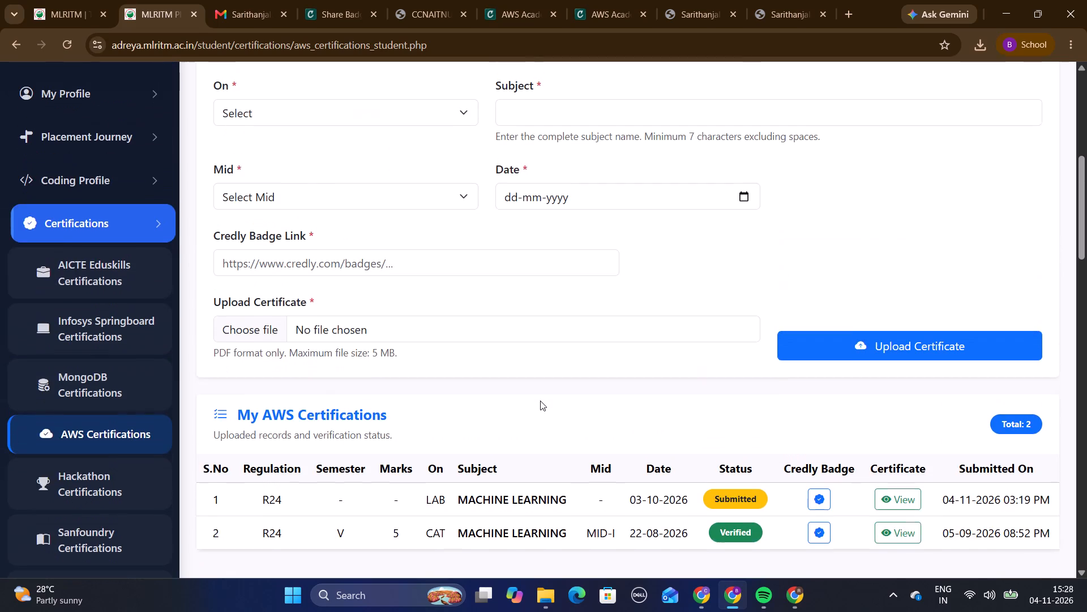
scroll(452, 262, up, 3)
scroll(249, 124, up, 1)
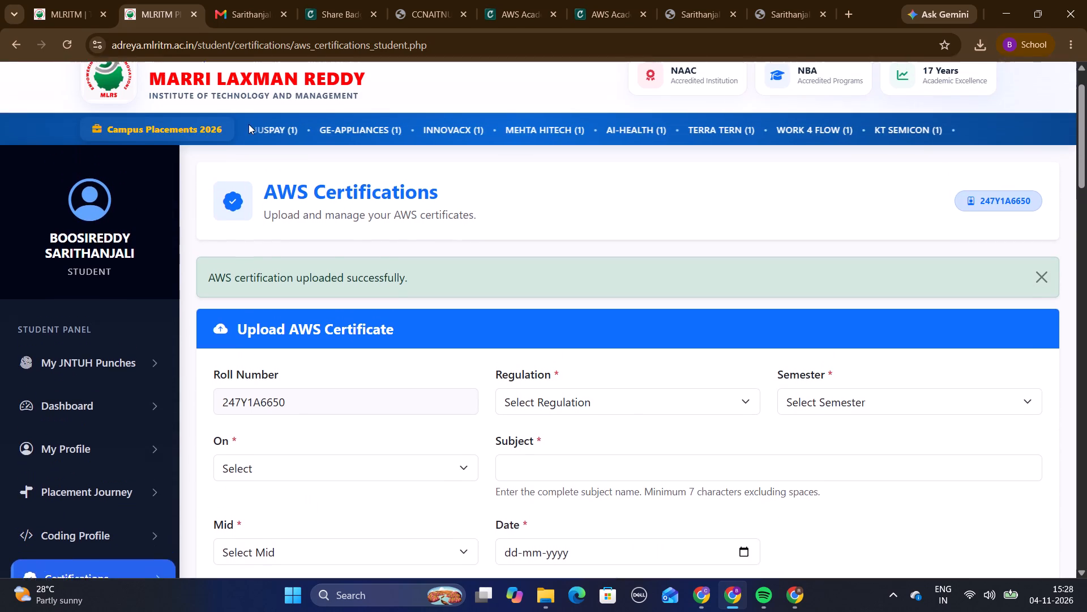
scroll(212, 193, down, 4)
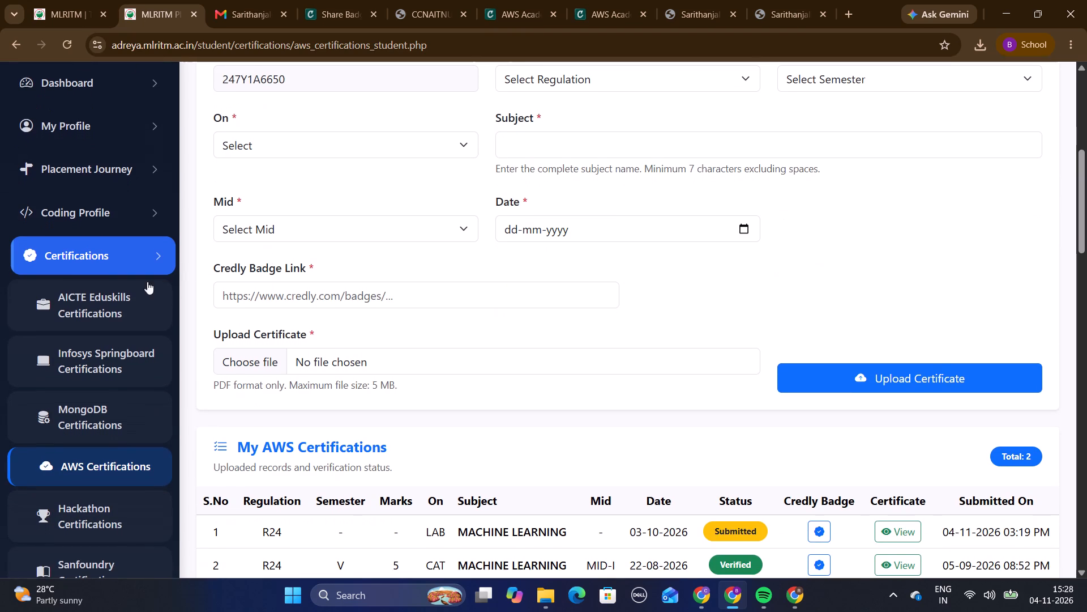
scroll(123, 469, down, 7)
scroll(123, 469, up, 6)
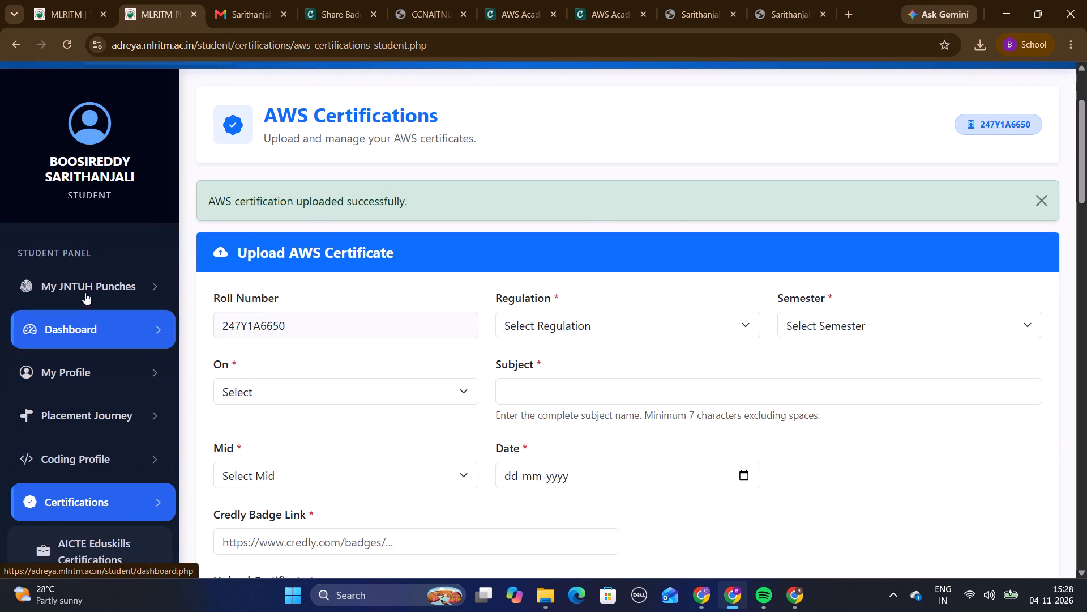
Go back to the certification dashboard and open the Cisco Certifications page.
click(8, 42)
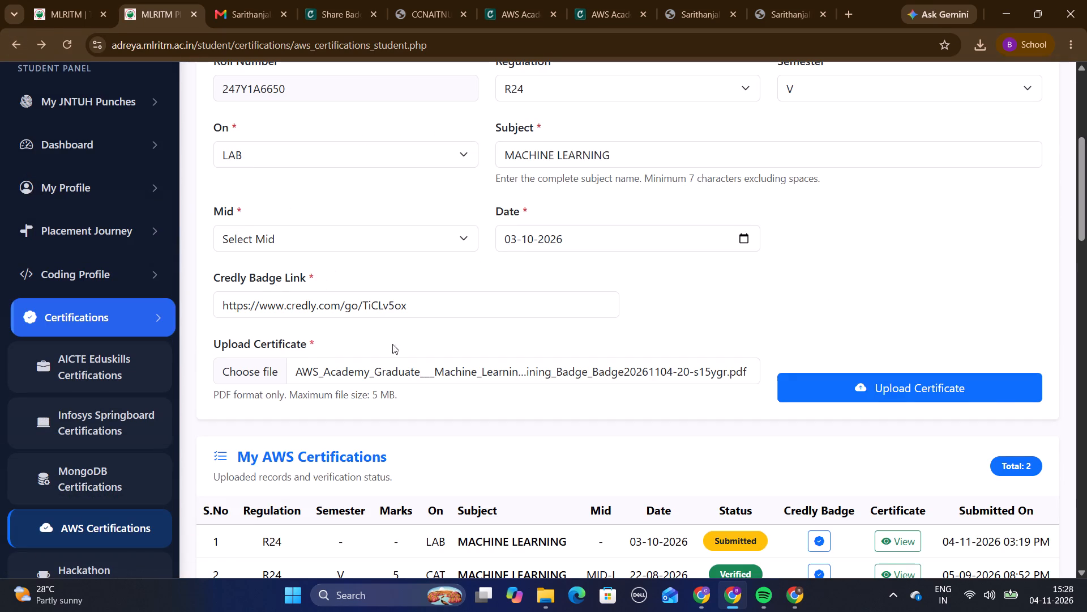
scroll(423, 378, down, 1)
click(7, 45)
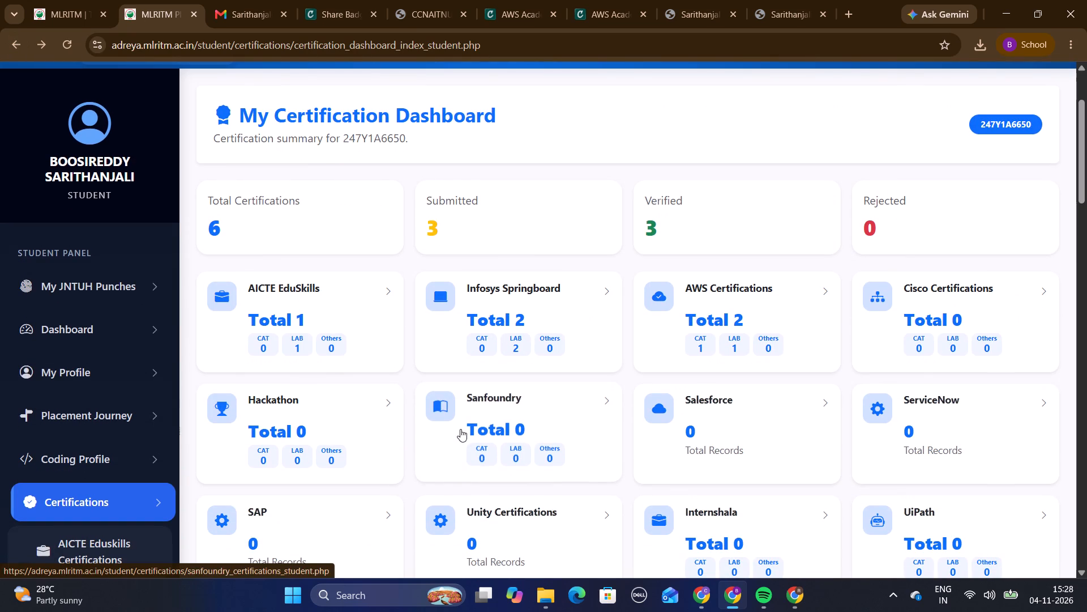
click(1021, 299)
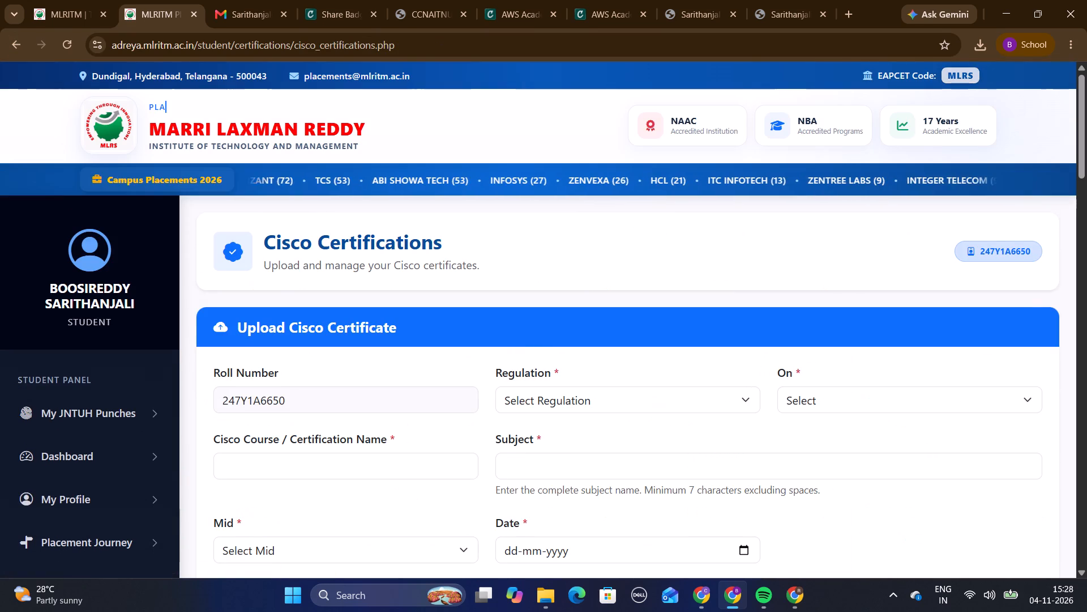
Set the regulation to R24 in the Cisco certificate upload form.
scroll(583, 474, down, 1)
click(558, 327)
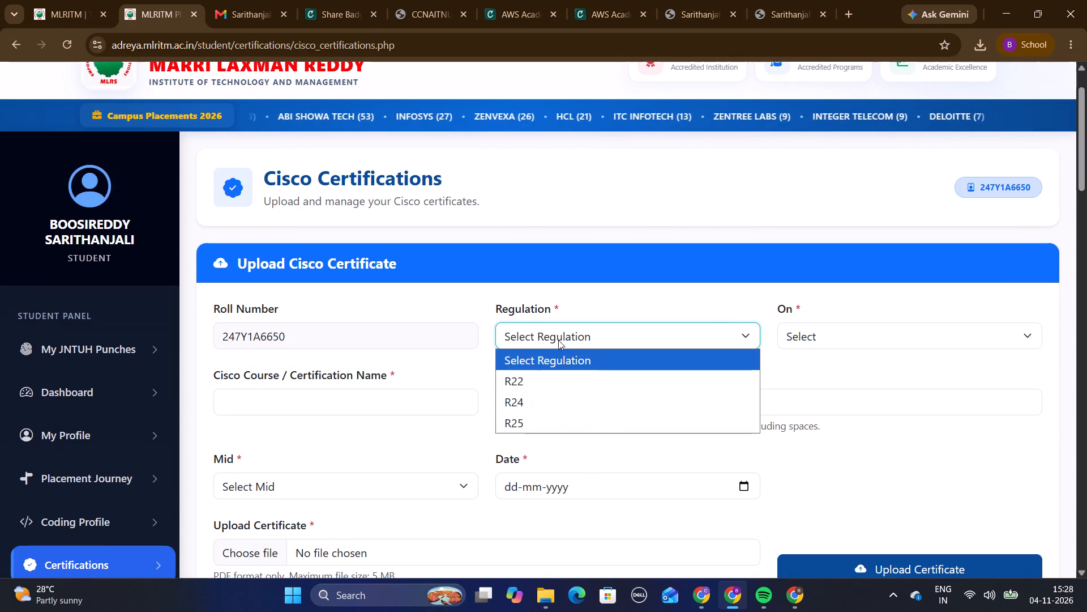
click(563, 409)
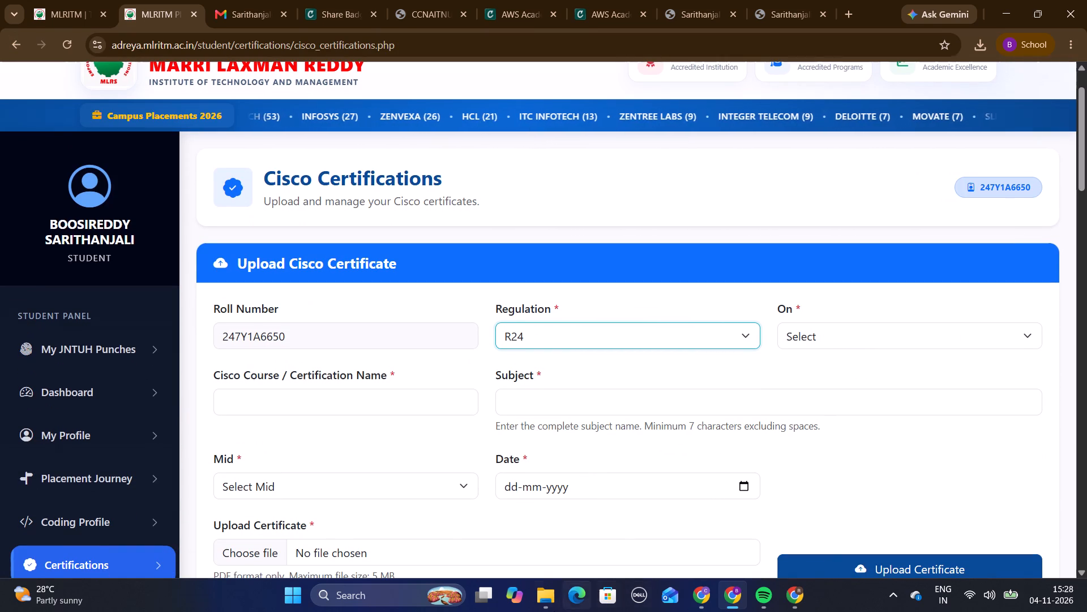
In File Explorer's Downloads folder, delete the CCNA: Introduction to Networks certificate PDF modified at 15:27.
click(539, 542)
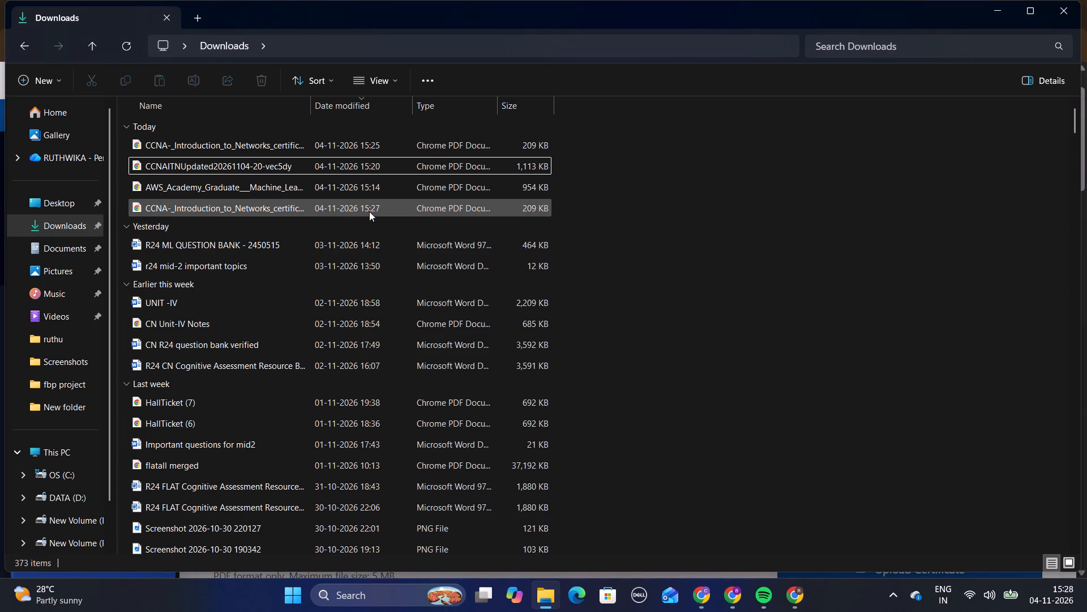
click(395, 210)
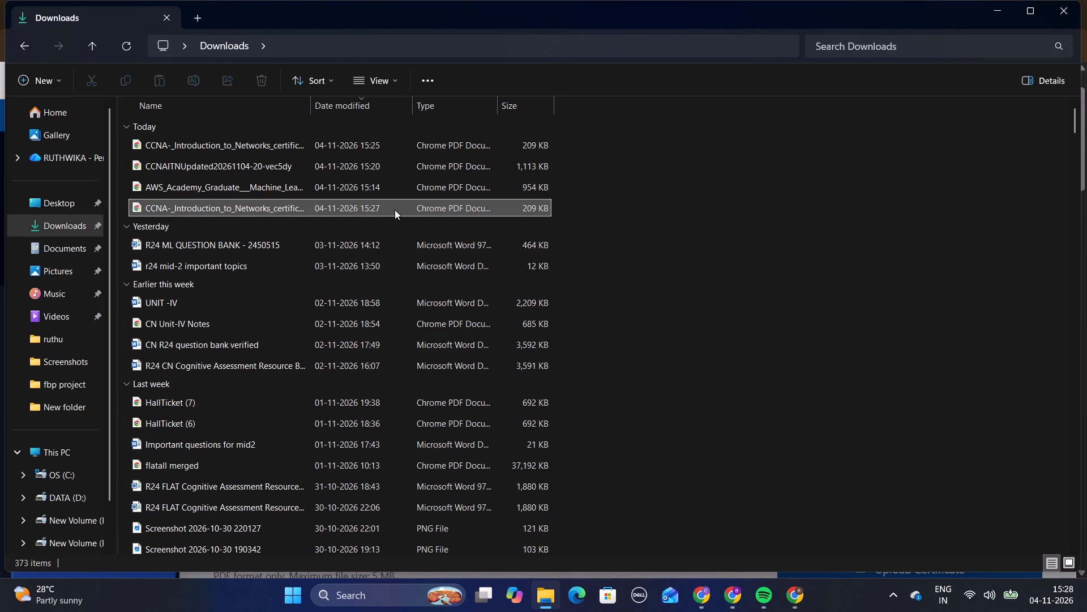
click(262, 73)
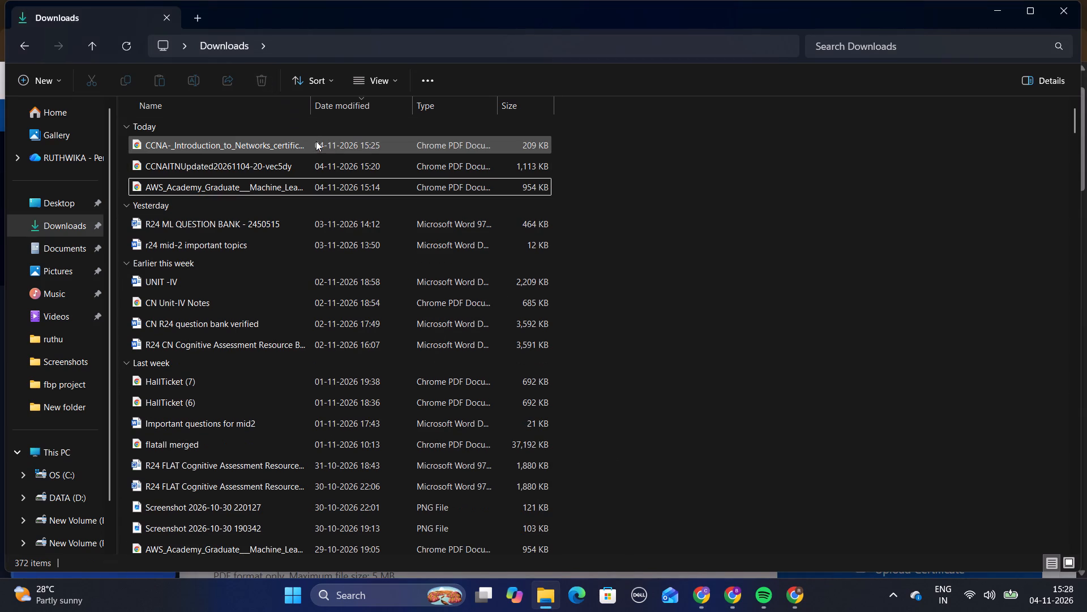
Open the remaining CCNA: Introduction to Networks certificate PDF to check who it is awarded to, and delete it from Downloads.
double_click(316, 144)
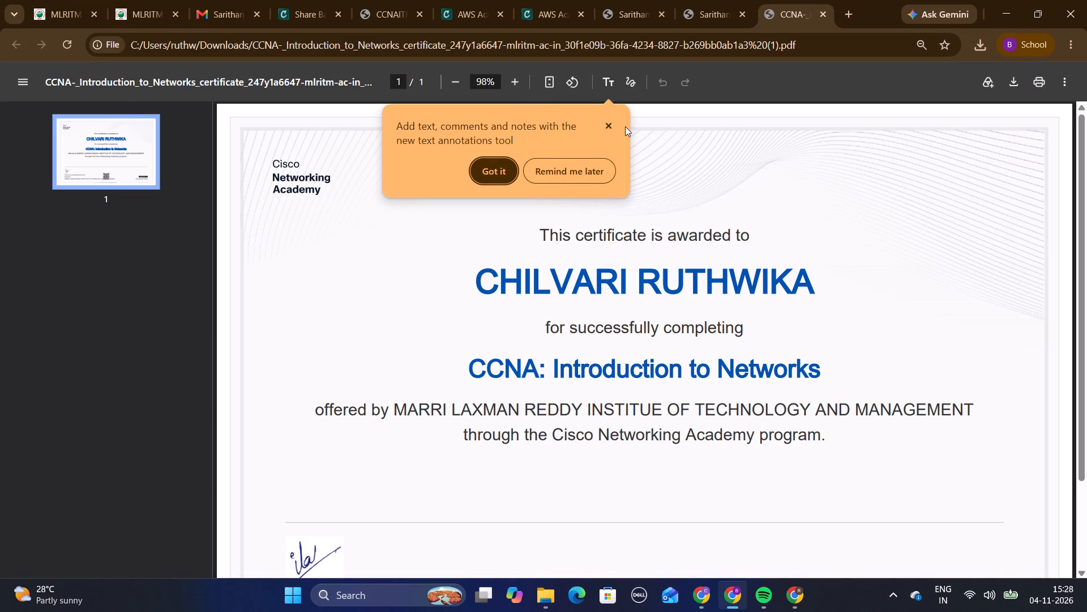
click(609, 129)
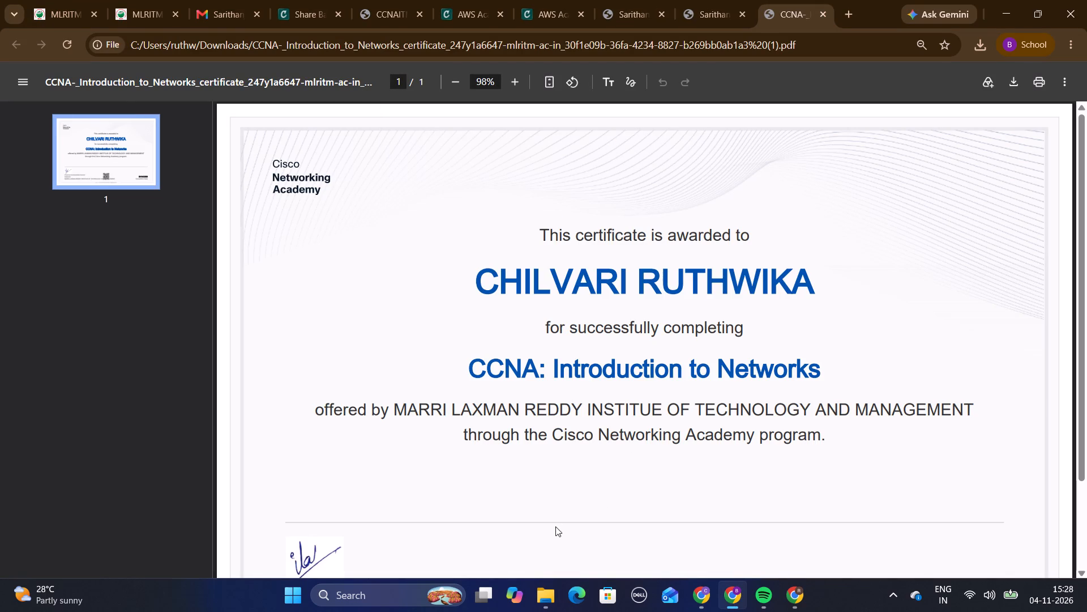
click(541, 538)
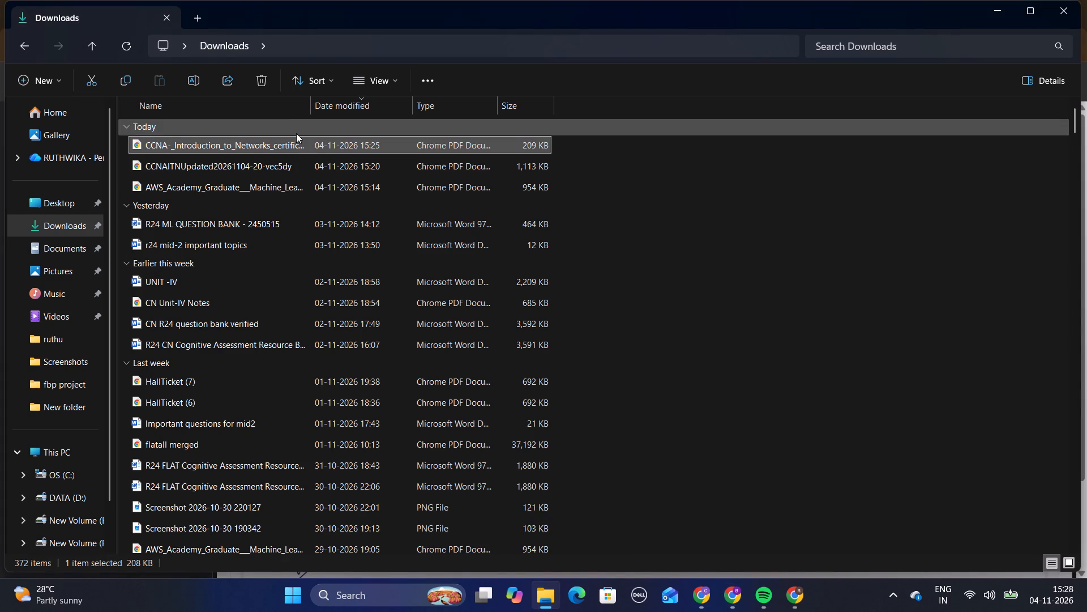
click(258, 76)
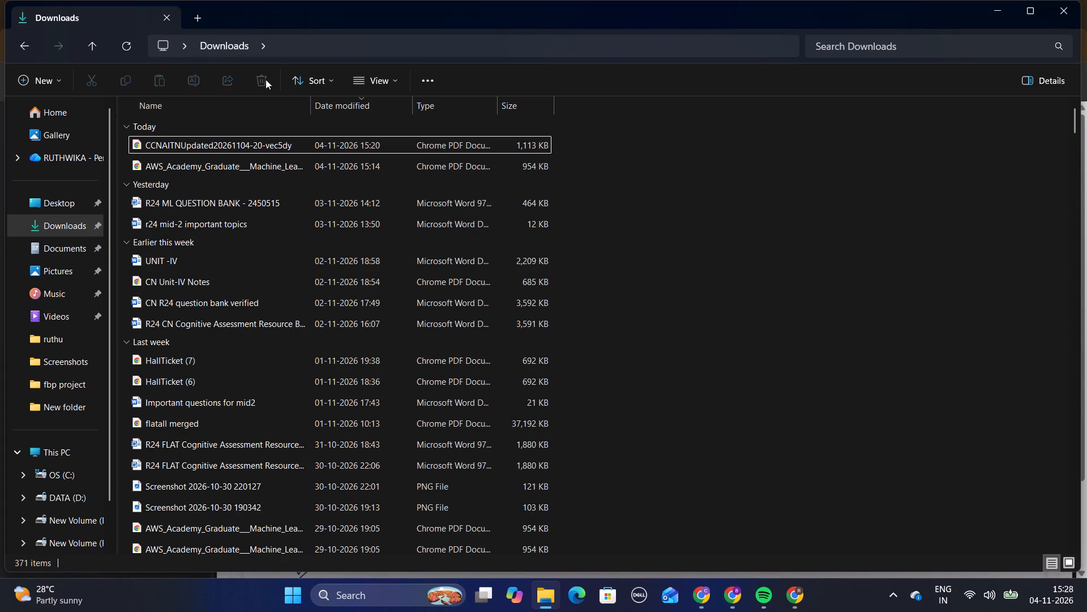
click(261, 79)
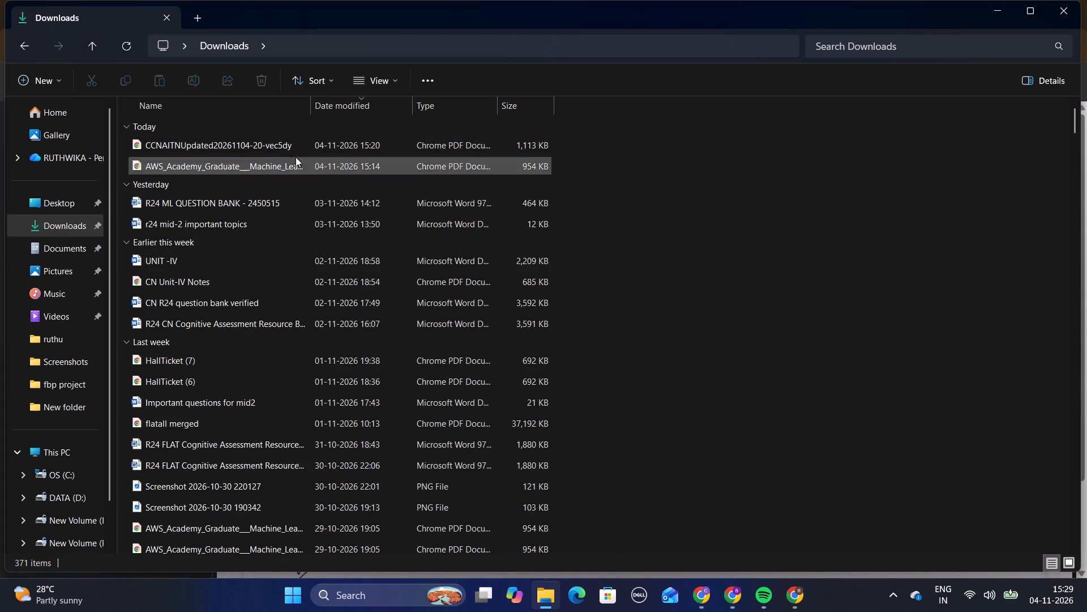
click(296, 151)
click(265, 76)
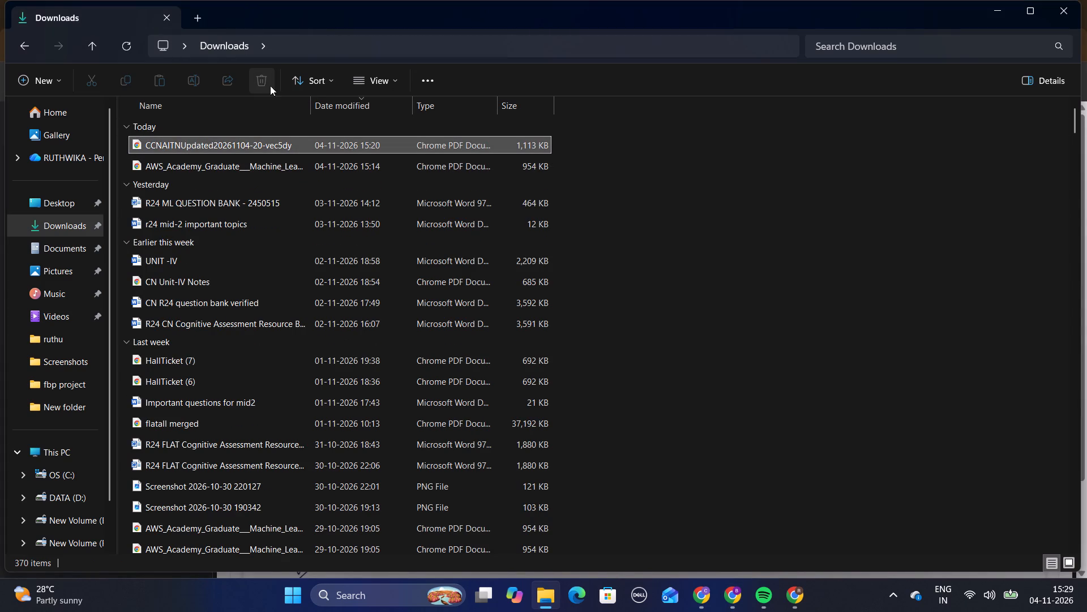
Delete today's AWS Academy Graduate Machine Learning badge PDF from the Downloads folder.
click(301, 150)
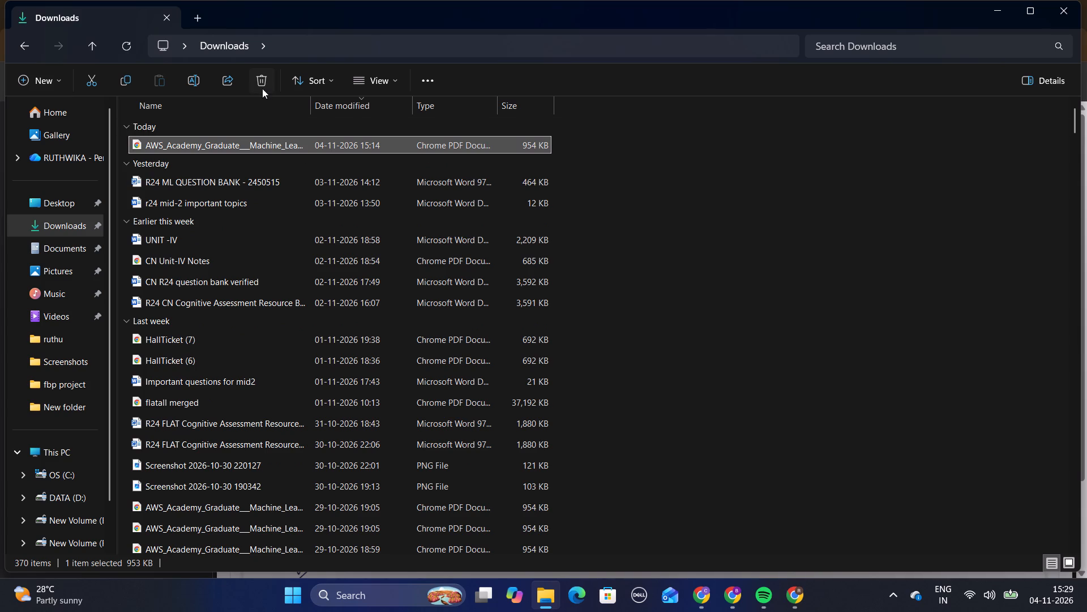
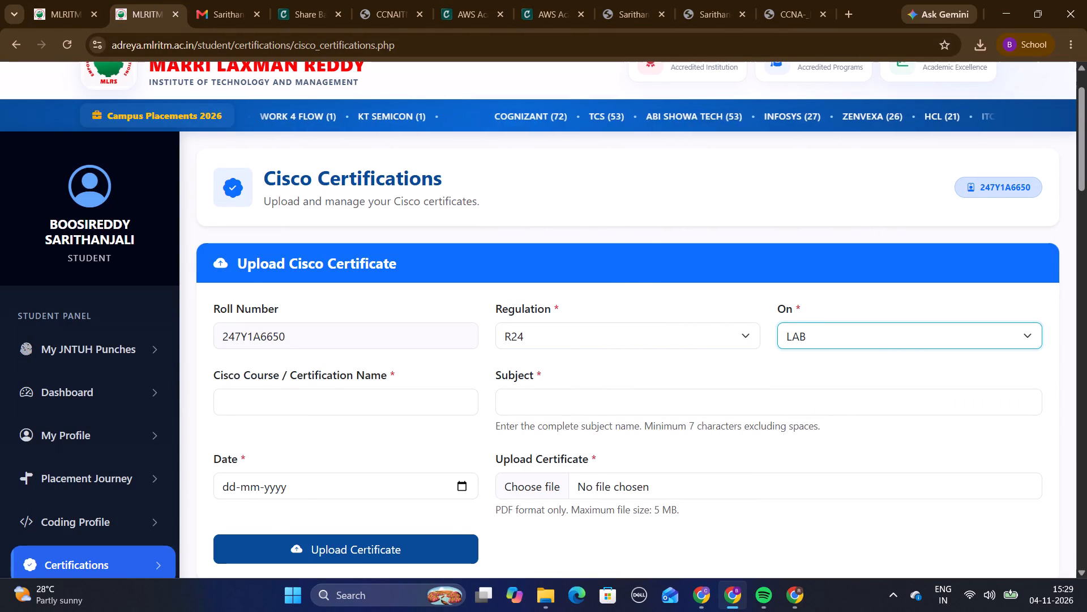
Set the Cisco course / certification name to NETWORKING BASICS in the certificate form.
scroll(358, 484, down, 1)
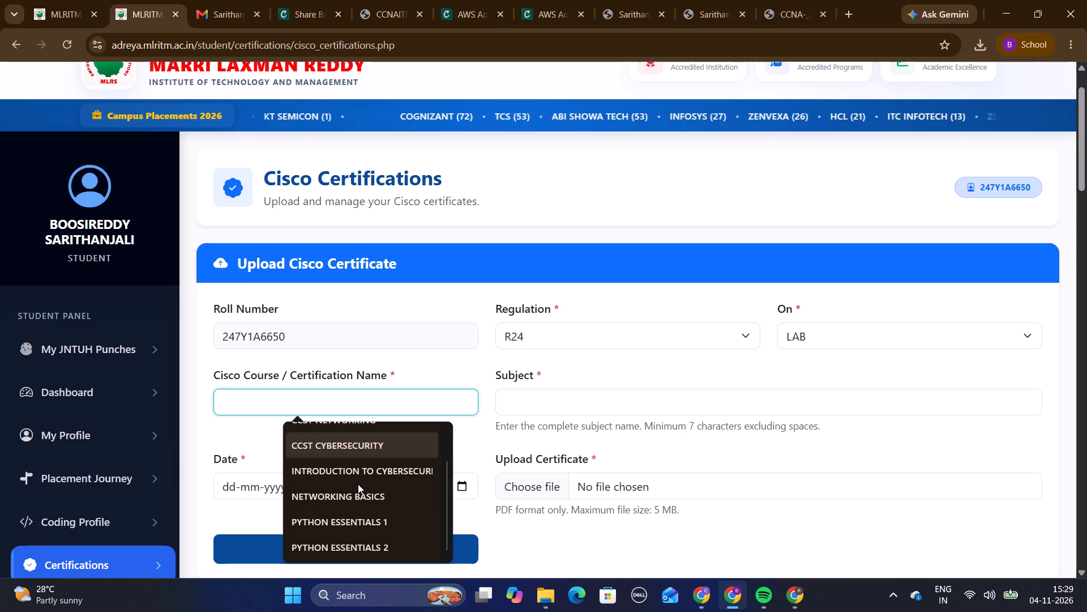
scroll(358, 484, down, 1)
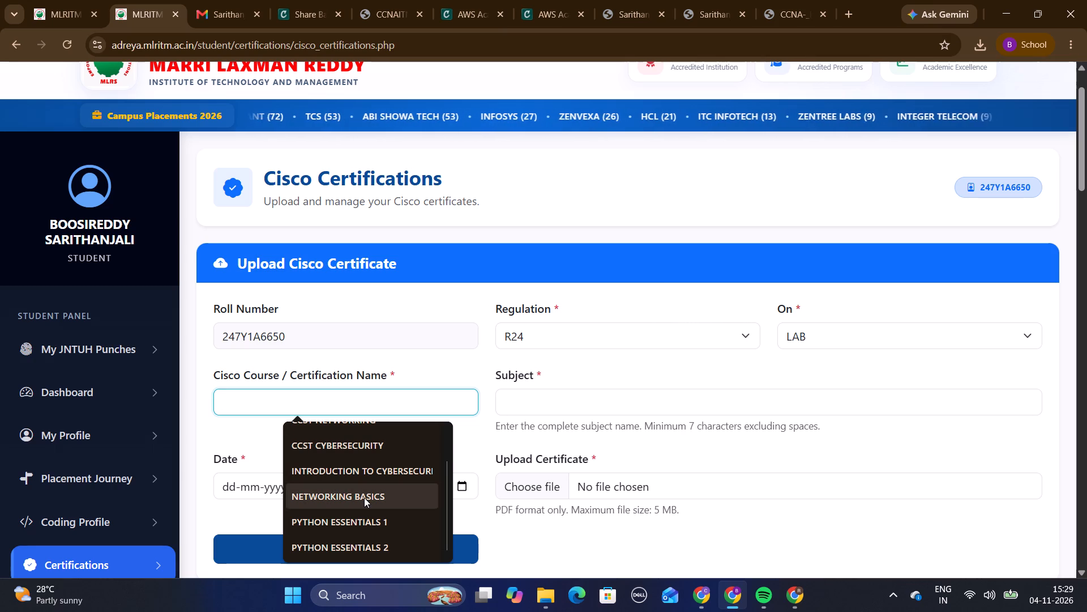
click(364, 498)
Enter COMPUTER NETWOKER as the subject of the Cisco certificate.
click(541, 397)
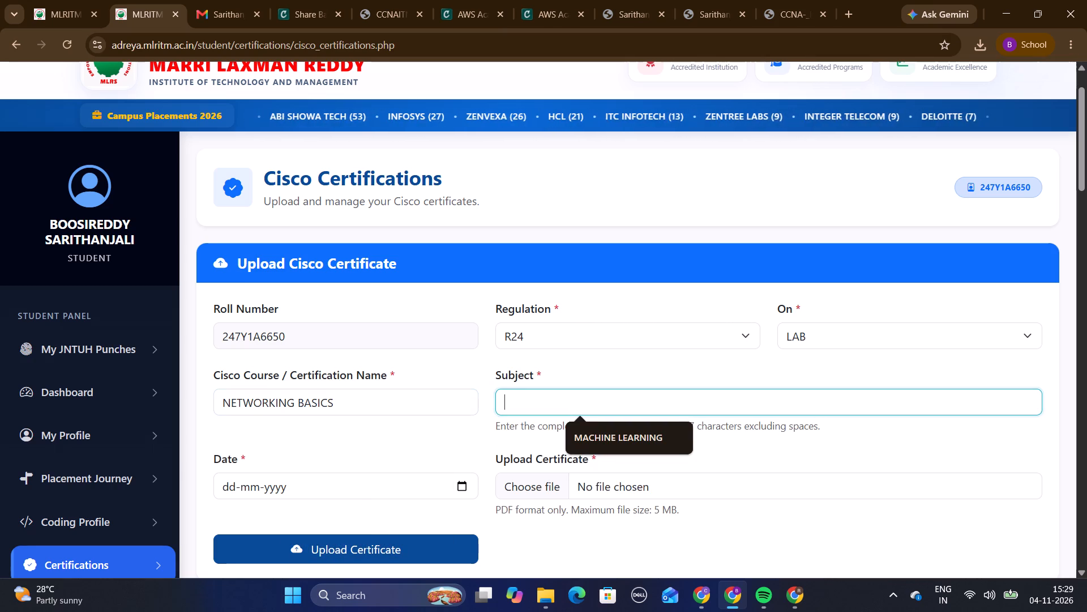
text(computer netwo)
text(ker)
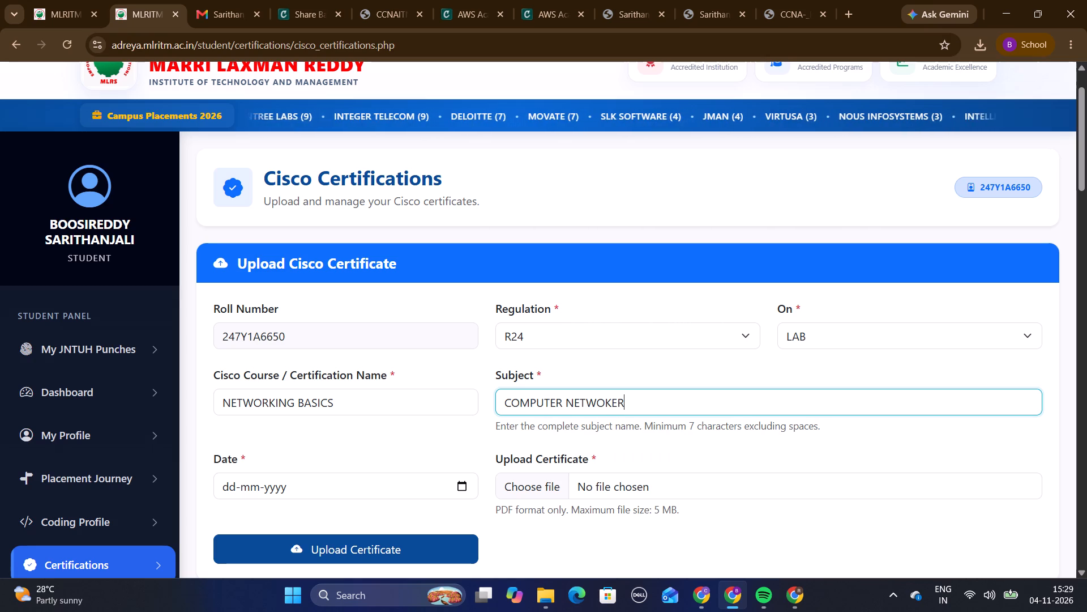
Open a new browser tab and start a Google query with the word "computer".
click(847, 9)
key(Return)
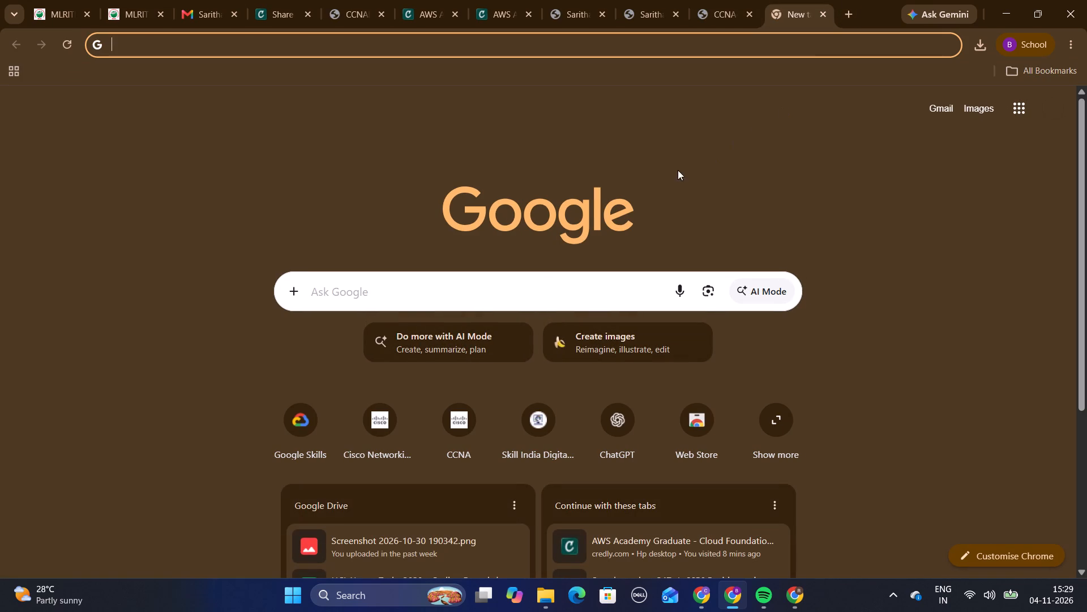
click(523, 296)
text(computer)
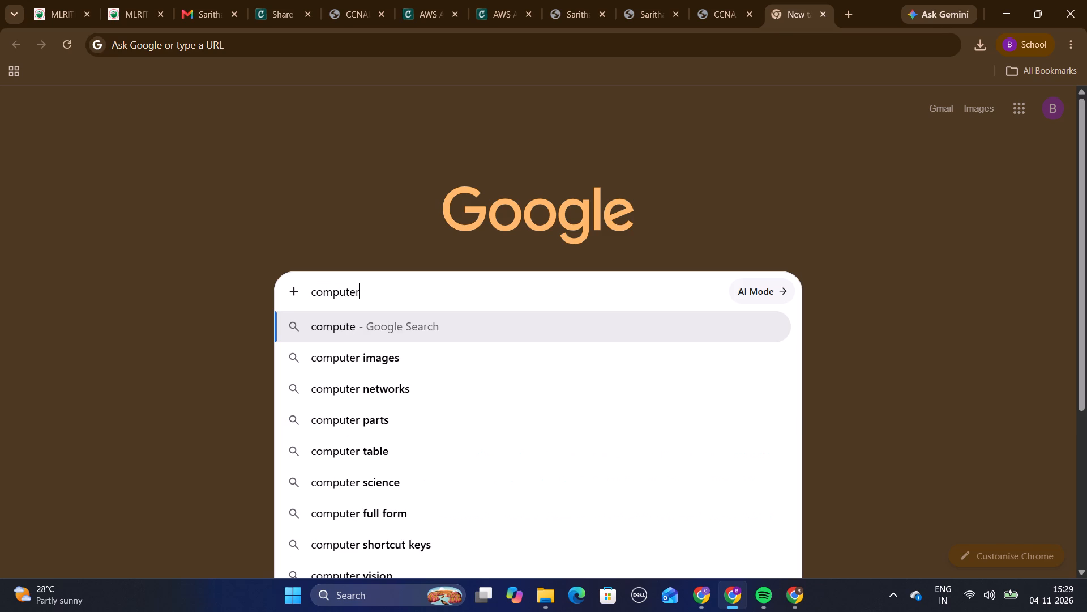
key(space)
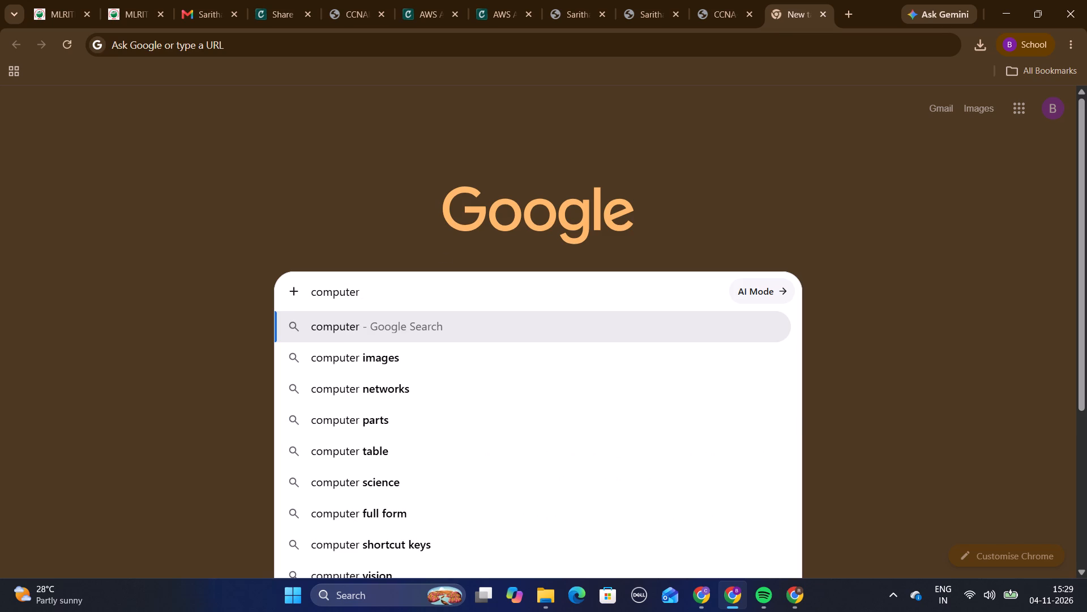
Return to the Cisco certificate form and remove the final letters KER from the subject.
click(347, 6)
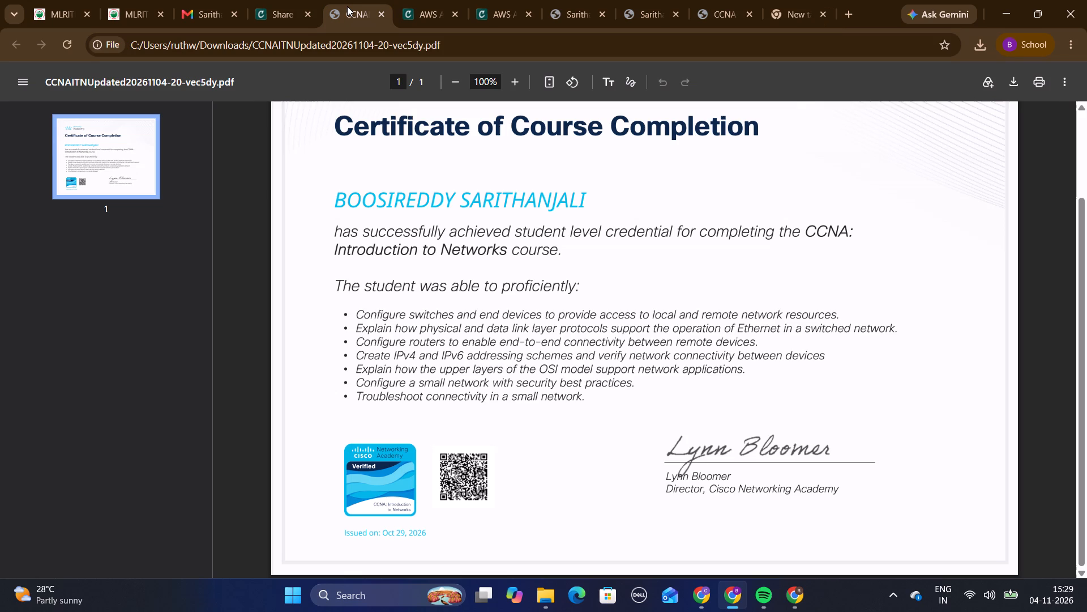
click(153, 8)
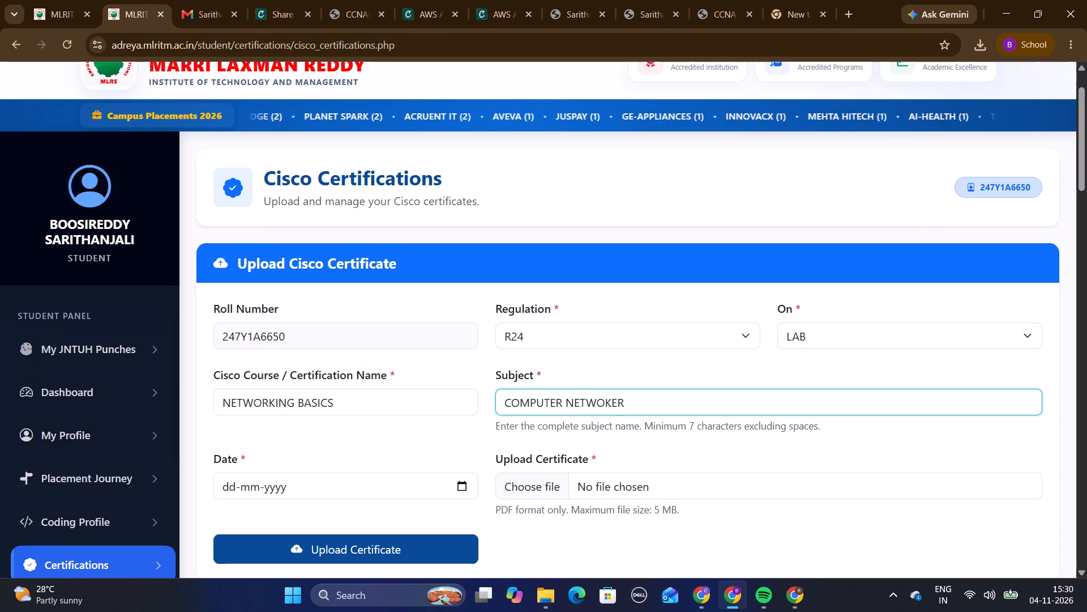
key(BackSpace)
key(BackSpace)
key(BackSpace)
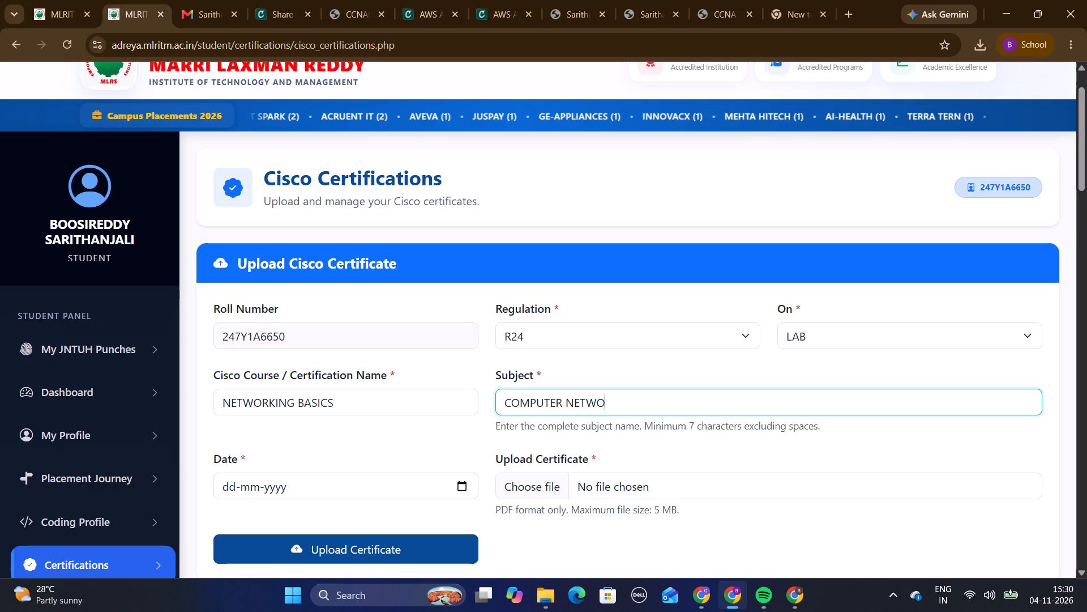
Complete the started Google query and search for "computer networks".
click(805, 0)
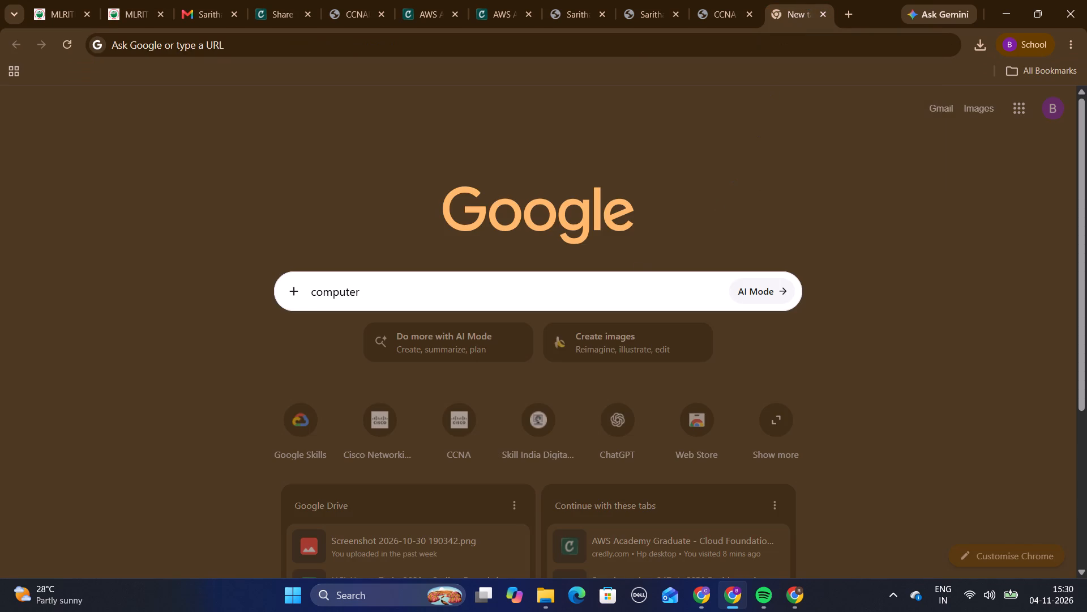
key(w)
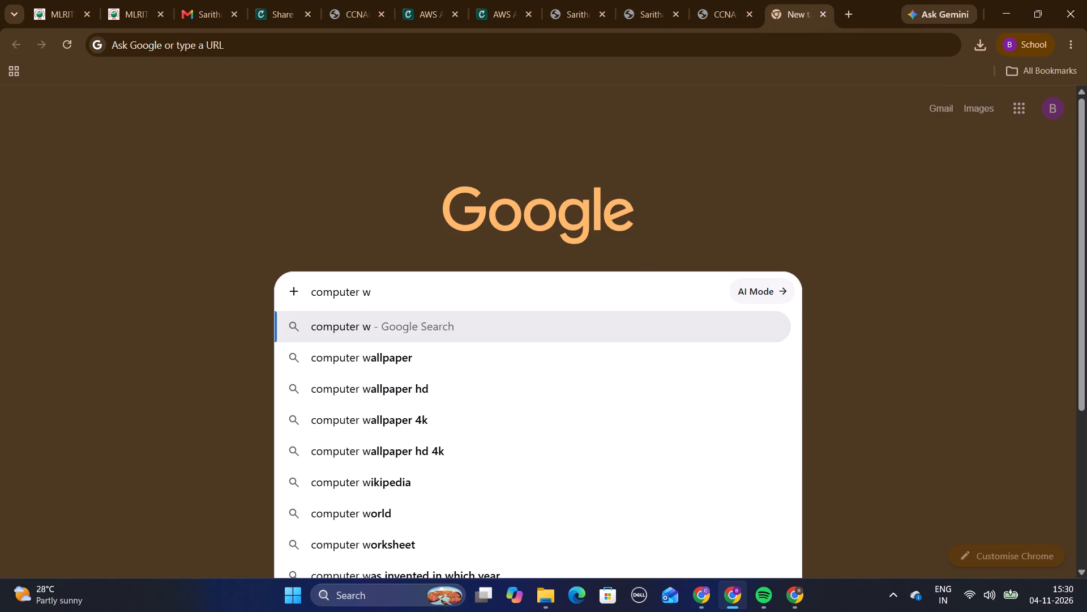
key(o)
key(k)
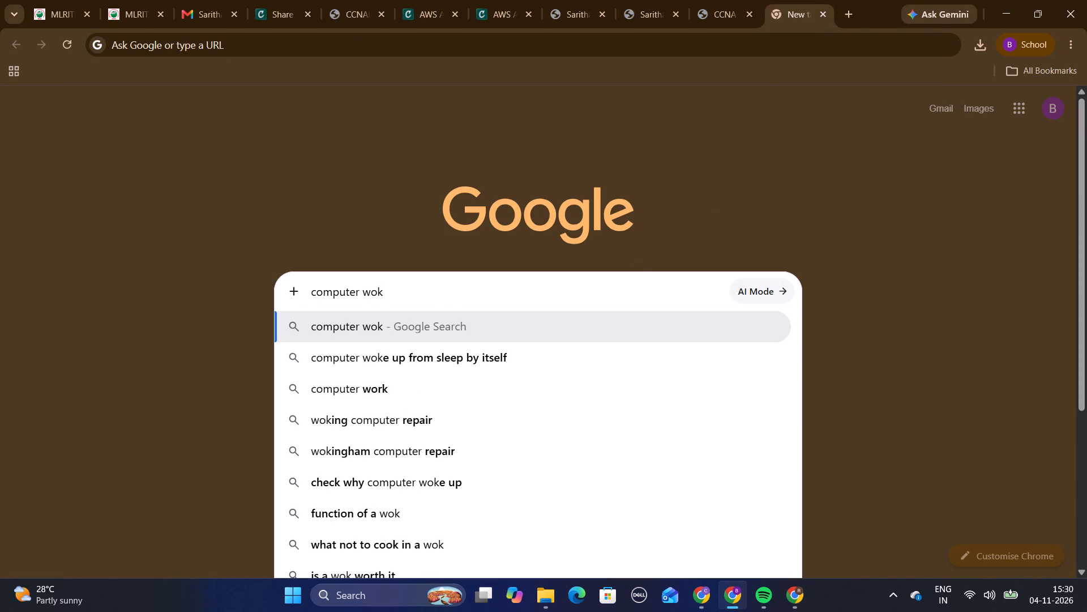
key(BackSpace)
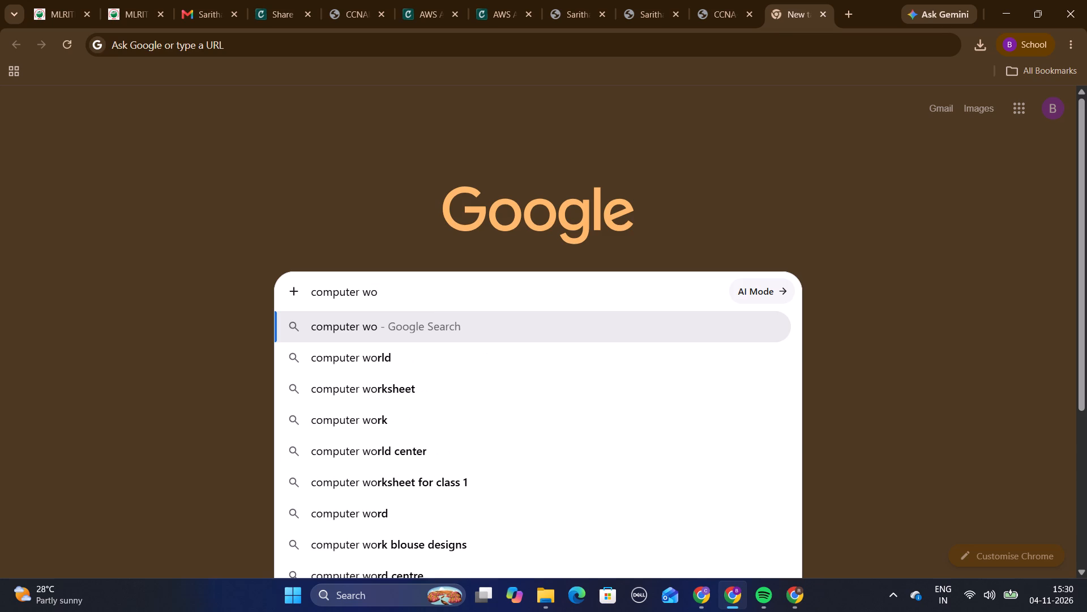
text(rk)
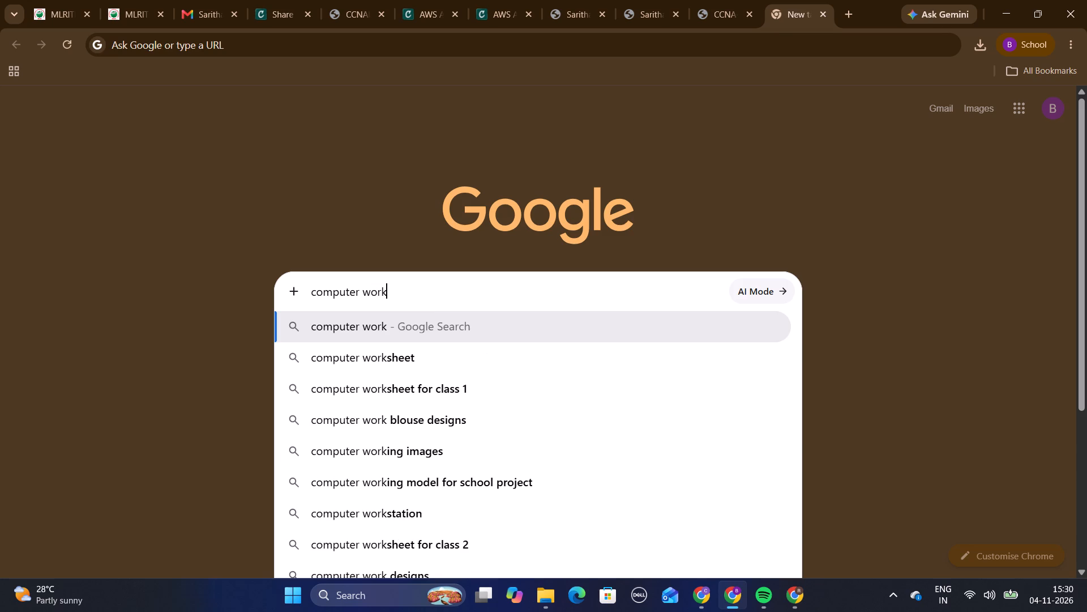
text(ing)
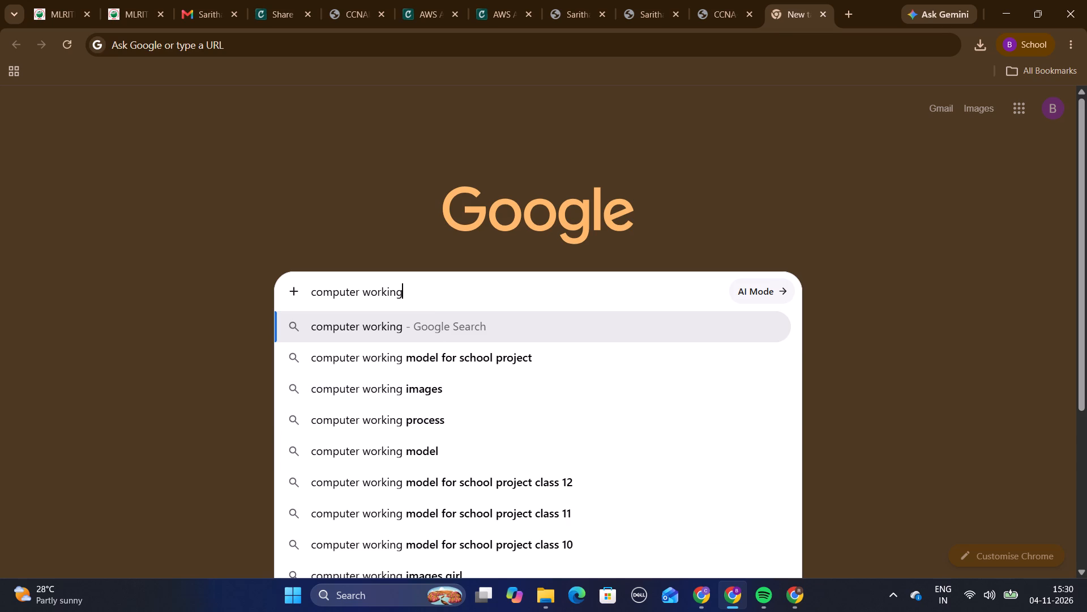
key(BackSpace)
key(BackSpace)
key(BackSpace)
key(BackSpace)
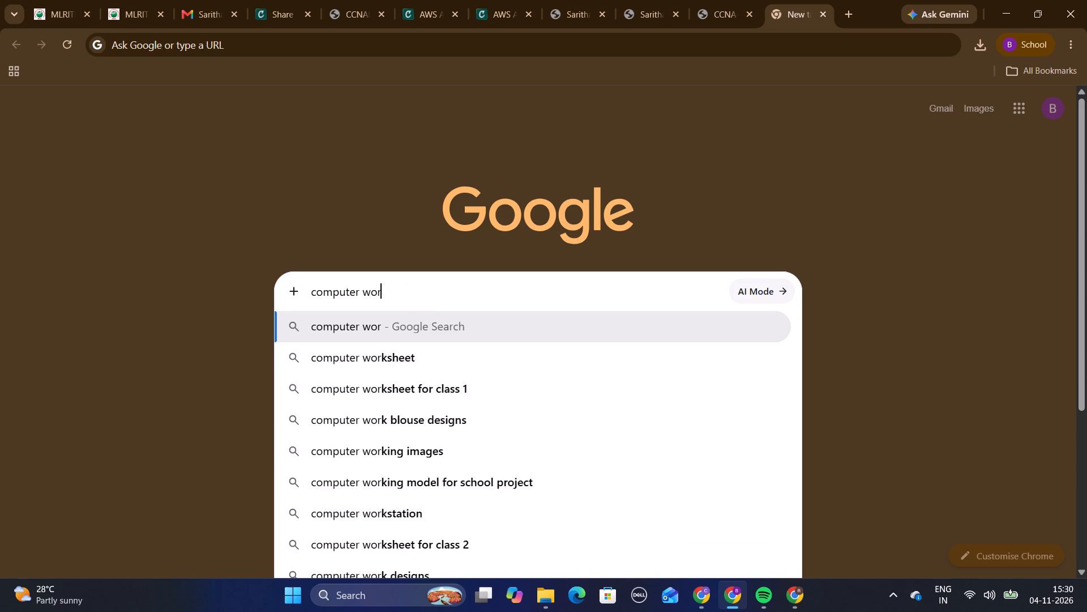
key(BackSpace)
key(BackSpace)
key(BackSpace)
text(ne)
key(Return)
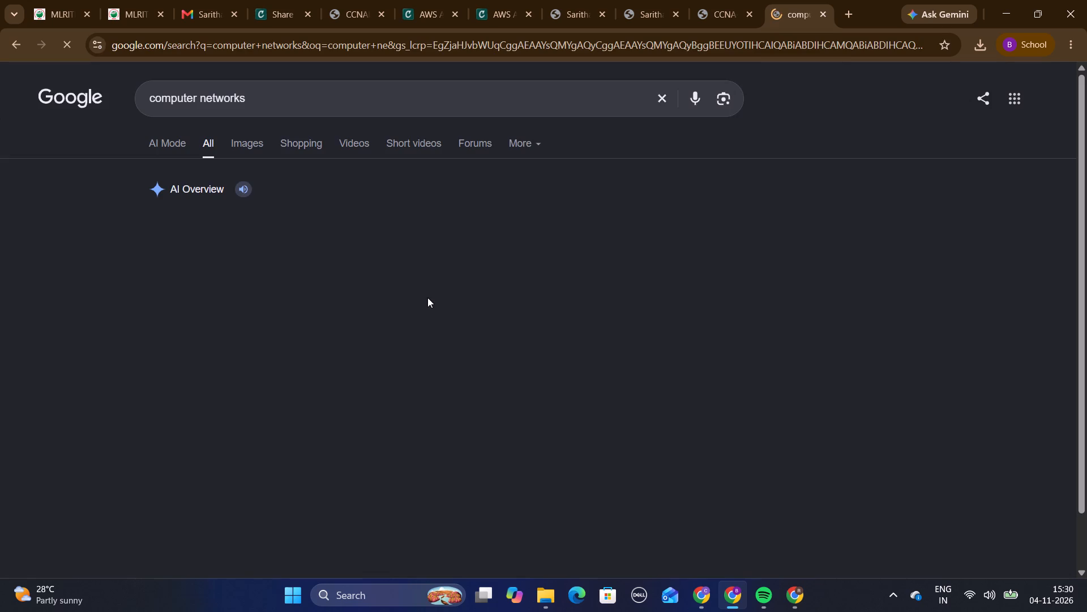
Shorten the Google query to "computer network" and copy the whole phrase.
click(239, 97)
drag(239, 97, 165, 95)
click(332, 92)
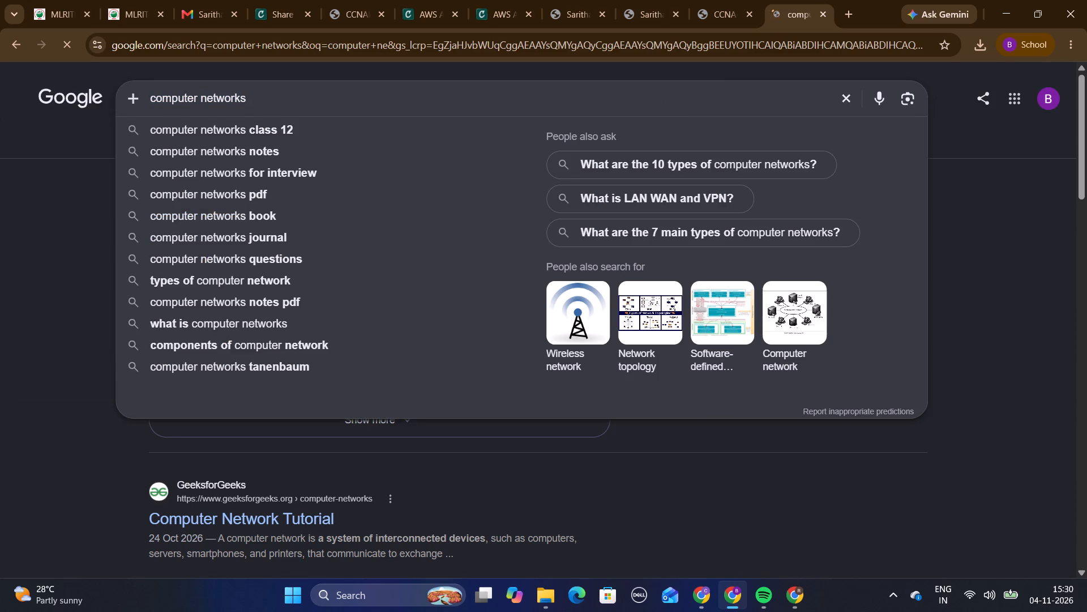
key(BackSpace)
drag(246, 98, 172, 97)
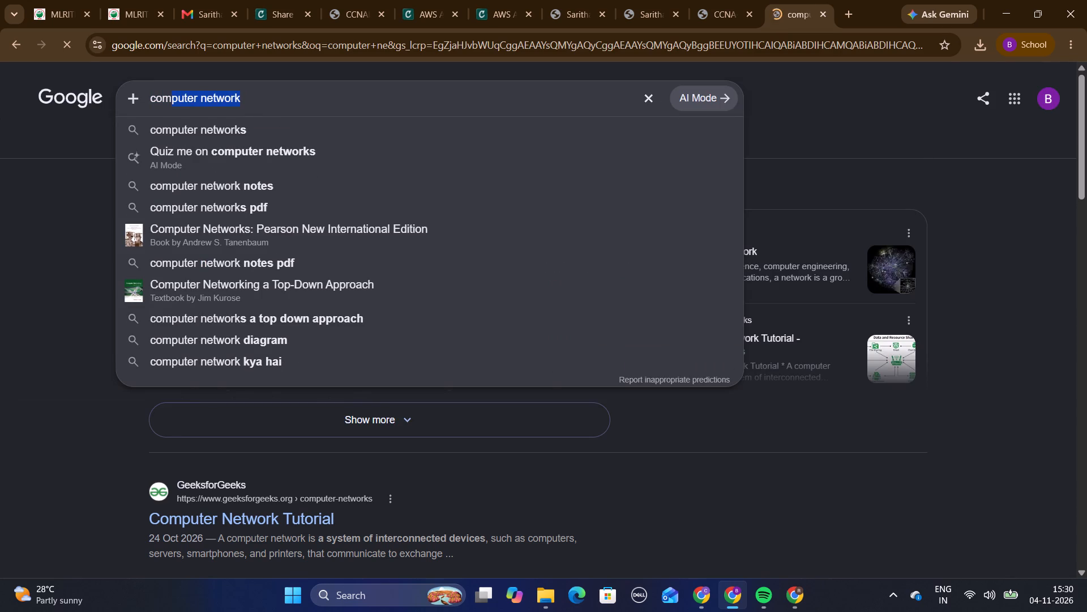
drag(172, 97, 151, 97)
key(ctrl+c)
Replace the subject in the Cisco certificate form with the copied text COMPUTER NETWORK.
click(119, 28)
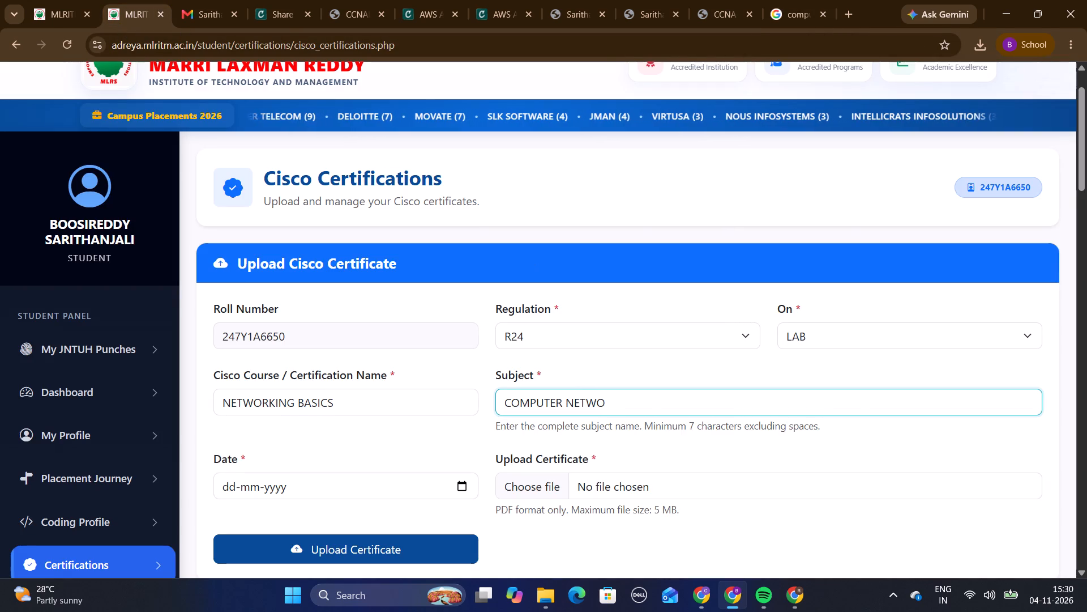
key(BackSpace)
key(BackSpace)
key(BackSpace)
key(BackSpace)
key(BackSpace)
key(BackSpace)
key(BackSpace)
key(BackSpace)
key(BackSpace)
key(BackSpace)
key(BackSpace)
key(BackSpace)
key(BackSpace)
key(BackSpace)
key(BackSpace)
key(BackSpace)
key(BackSpace)
key(BackSpace)
key(BackSpace)
key(BackSpace)
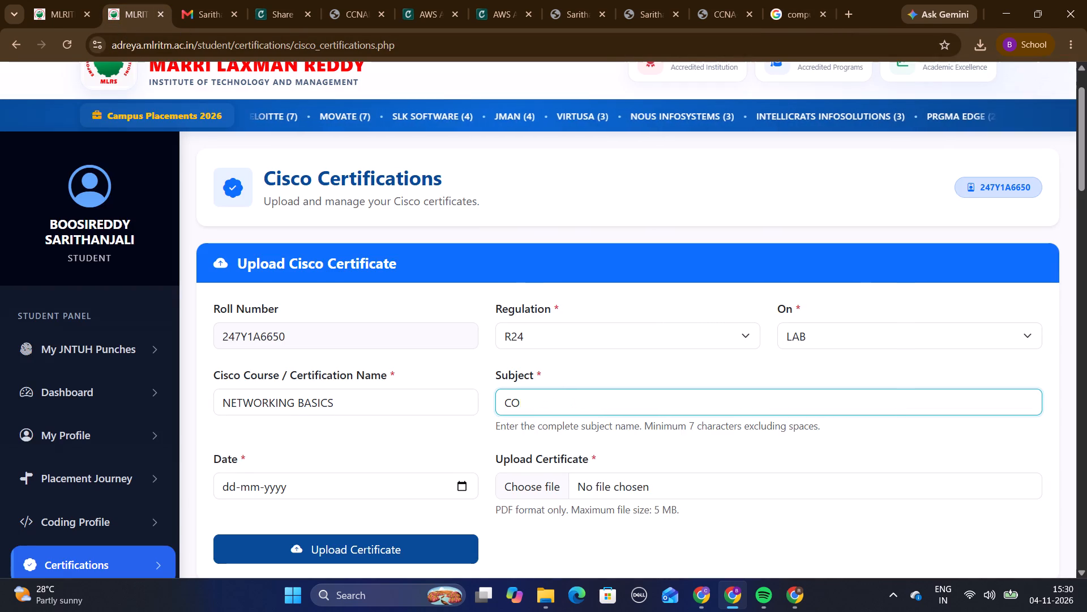
key(ctrl+v)
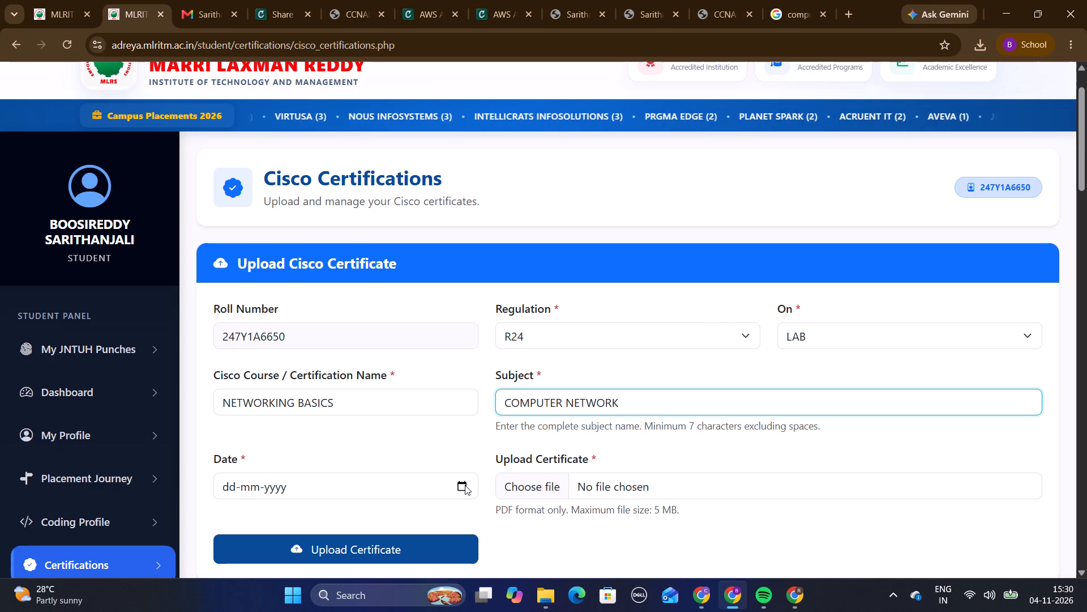
Check the completion date on the open CCNA: Introduction to Networks certificate and set the form's date to 26-10-2026.
click(722, 9)
scroll(611, 303, down, 4)
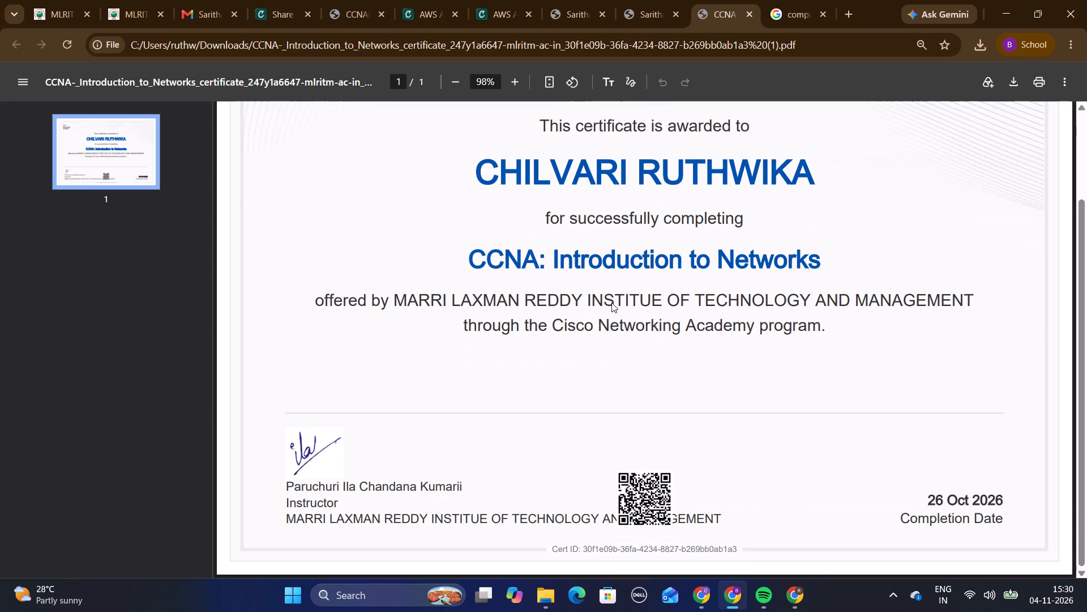
click(134, 0)
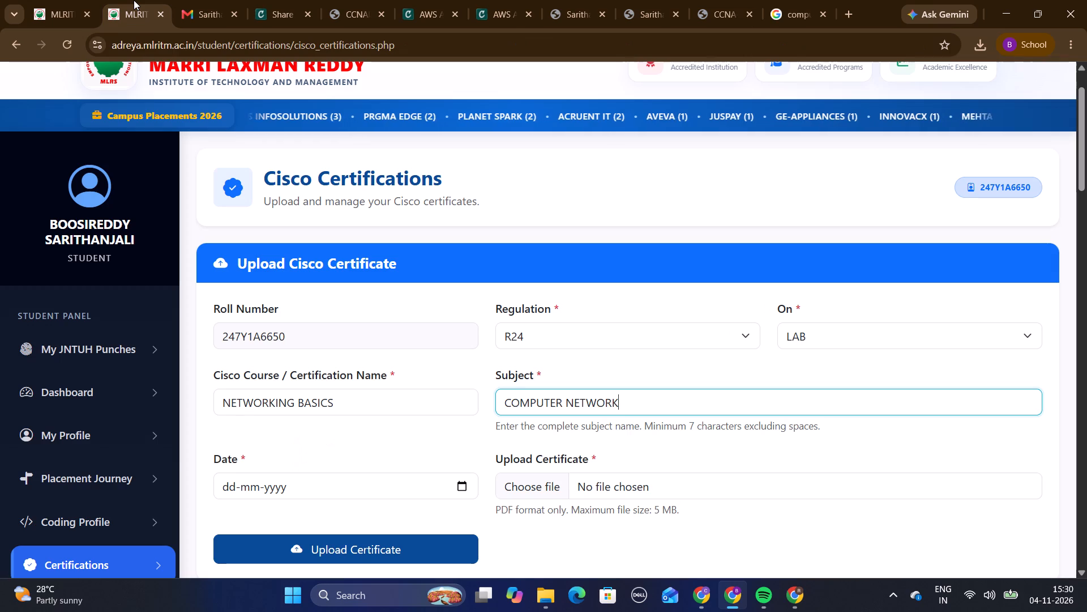
click(464, 481)
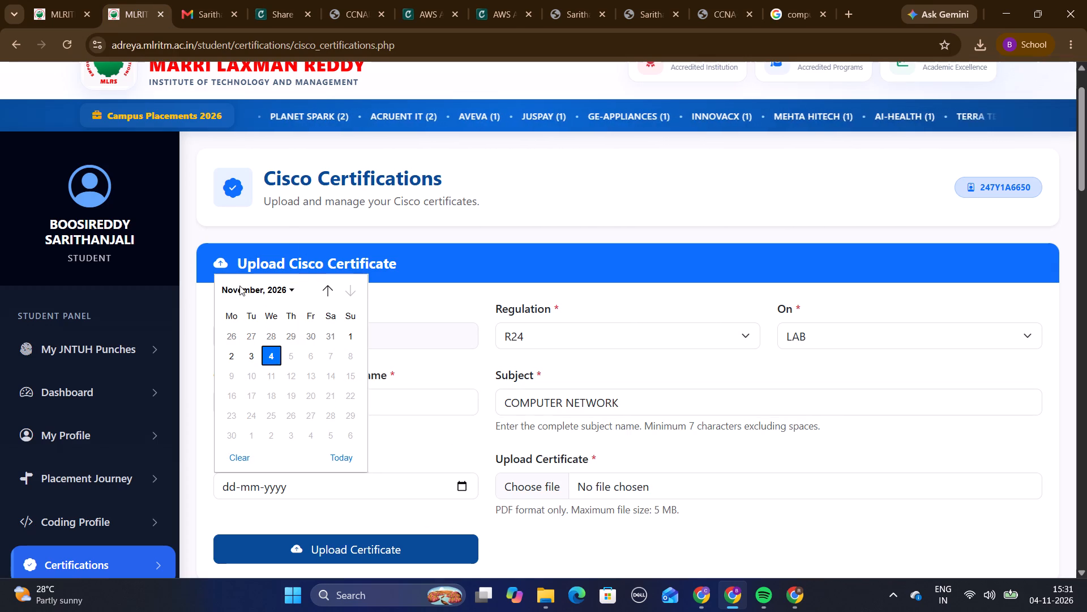
click(239, 286)
click(271, 450)
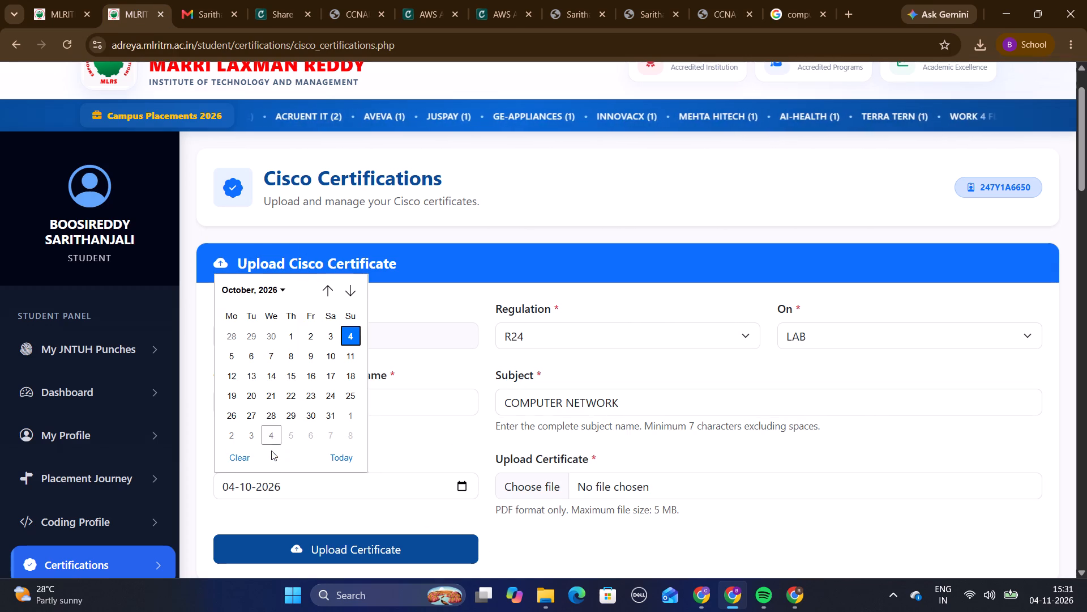
click(234, 418)
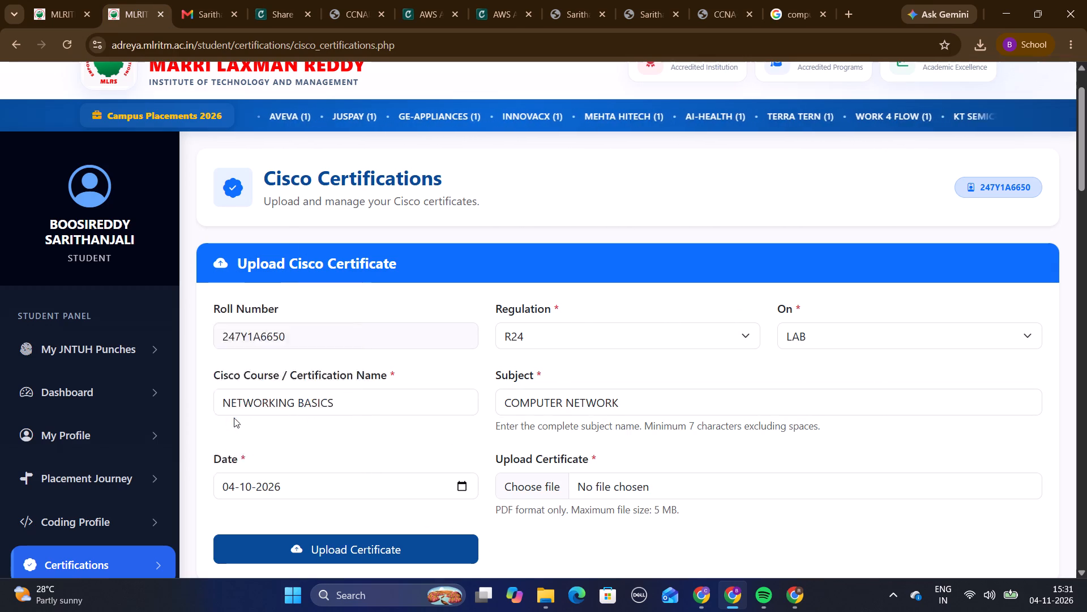
Attach the CCNA: Introduction to Networks certificate PDF modified today at 15:29 from Downloads and submit the Cisco certificate form.
click(560, 483)
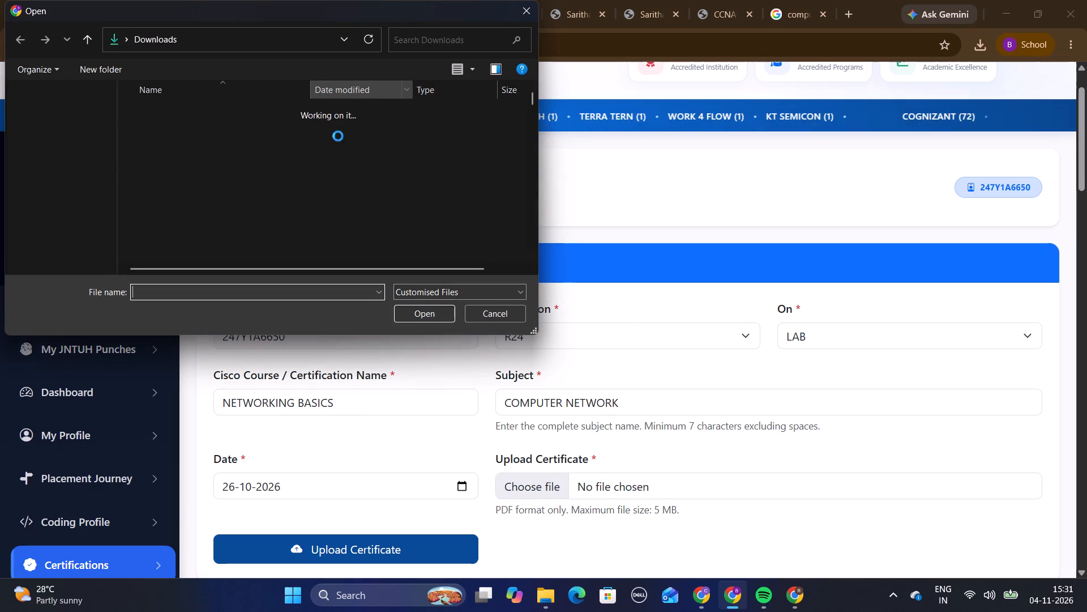
click(288, 130)
double_click(288, 130)
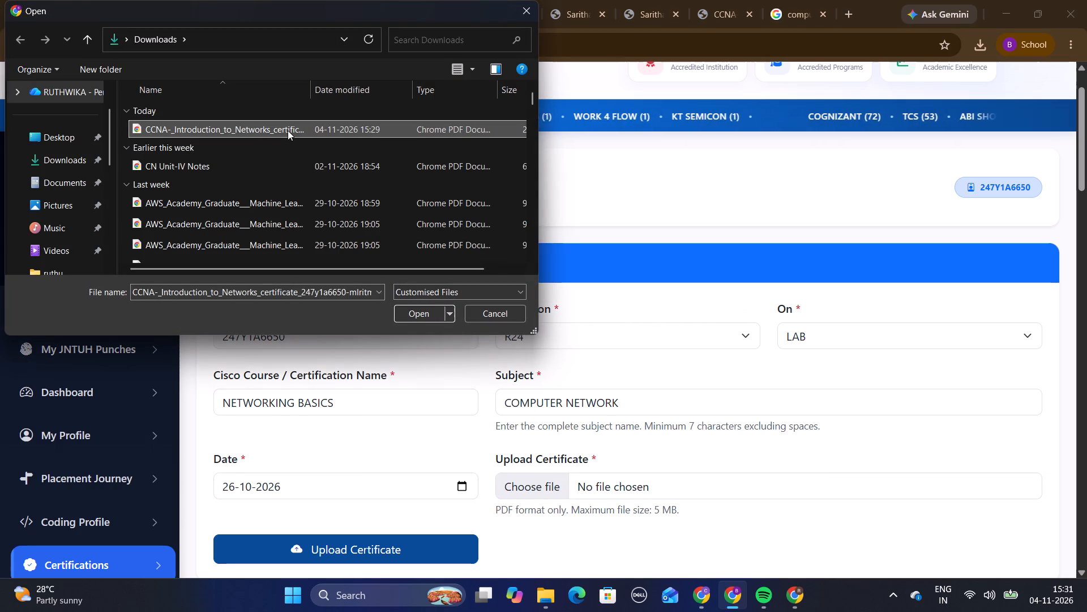
scroll(598, 467, down, 5)
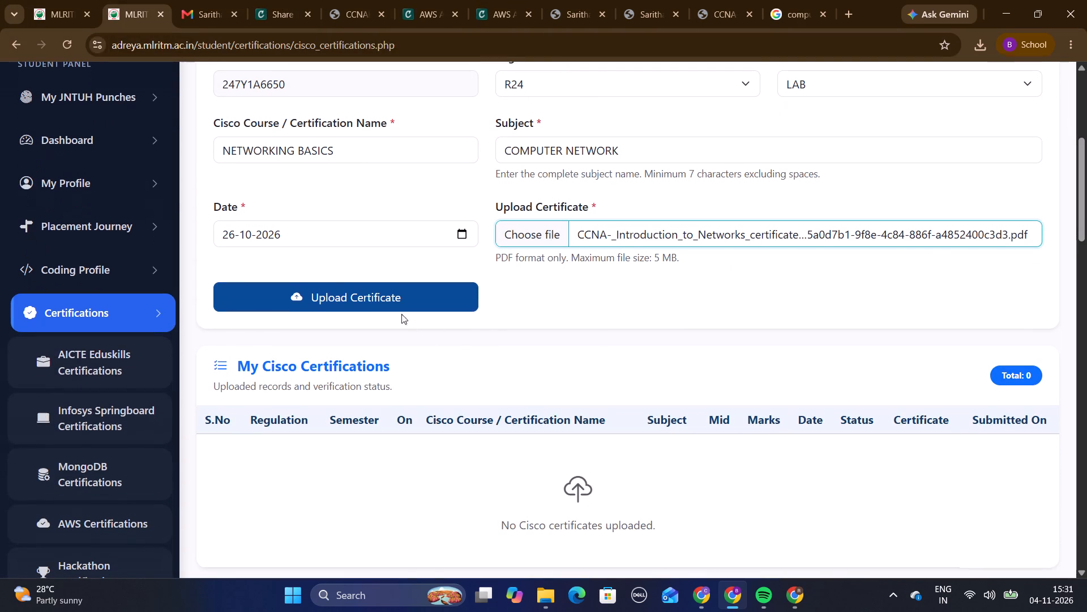
click(396, 305)
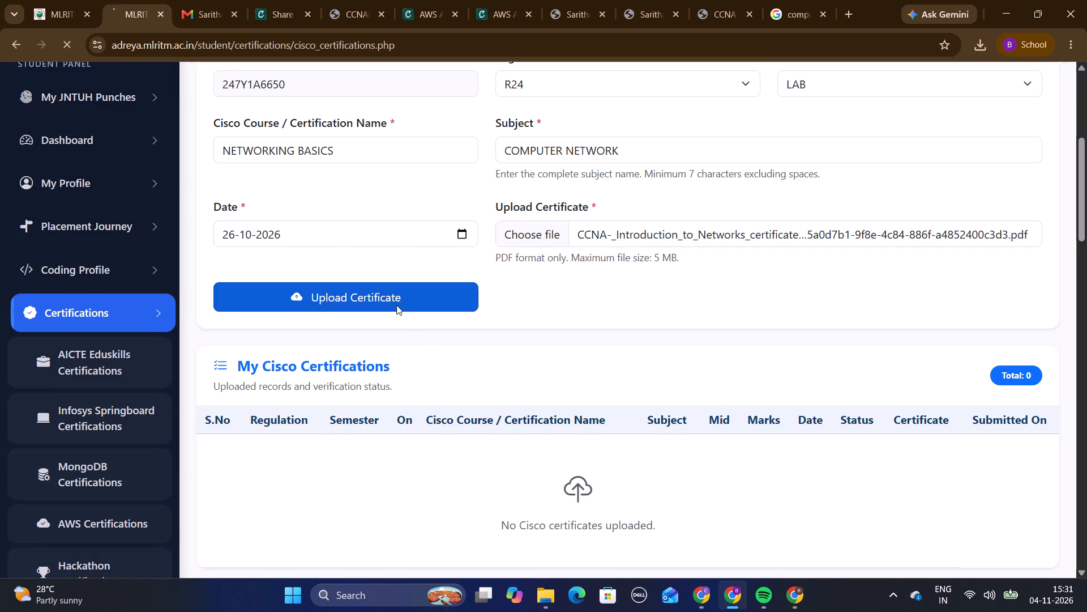
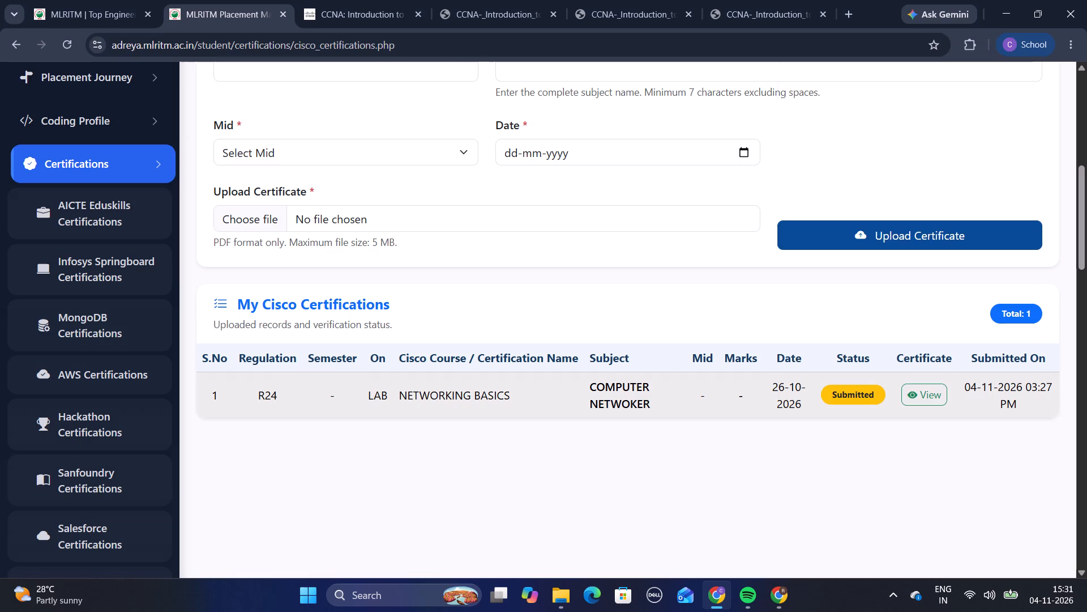
Examine the subject of the NETWORKING BASICS record under My Cisco Certifications and try to open the entry for editing.
double_click(606, 400)
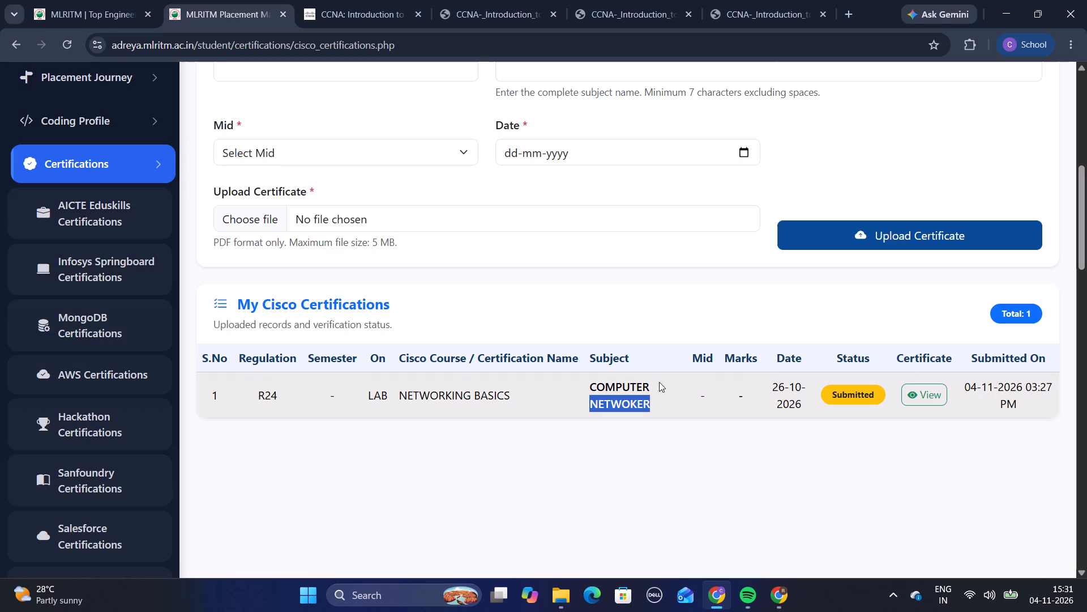
click(865, 398)
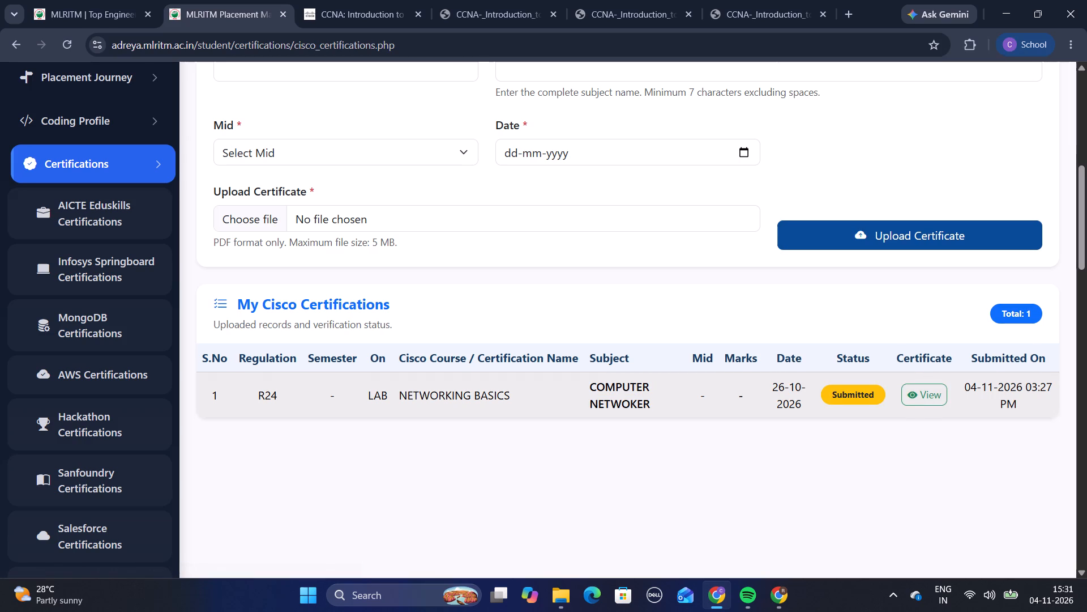
double_click(654, 401)
right_click(1020, 408)
double_click(602, 371)
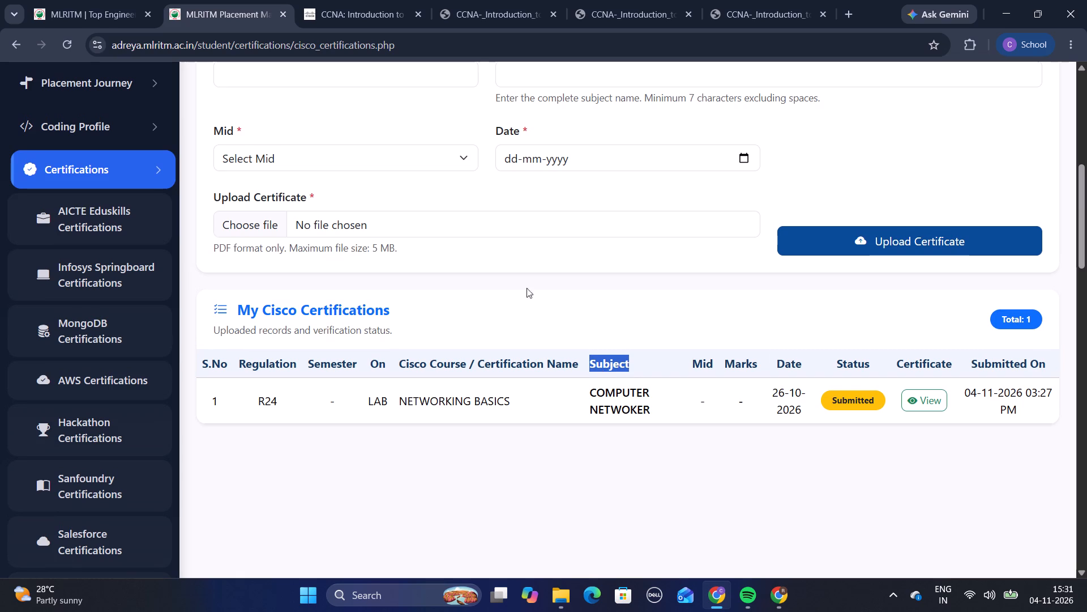
Look up the spelling of "network" through Google's search suggestions in a new browser tab, entering "networ".
click(382, 0)
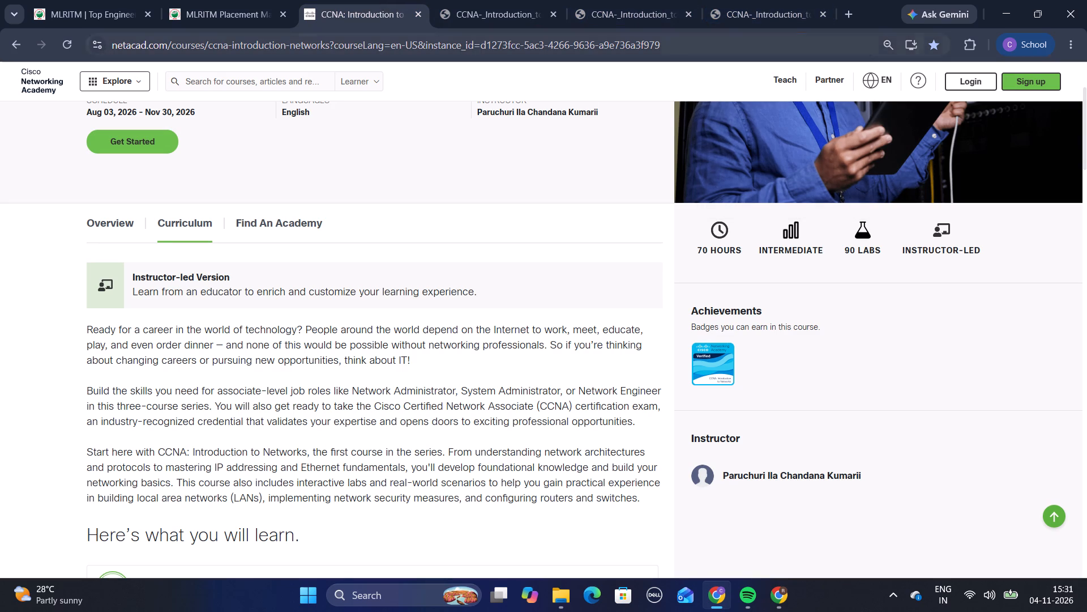
click(844, 14)
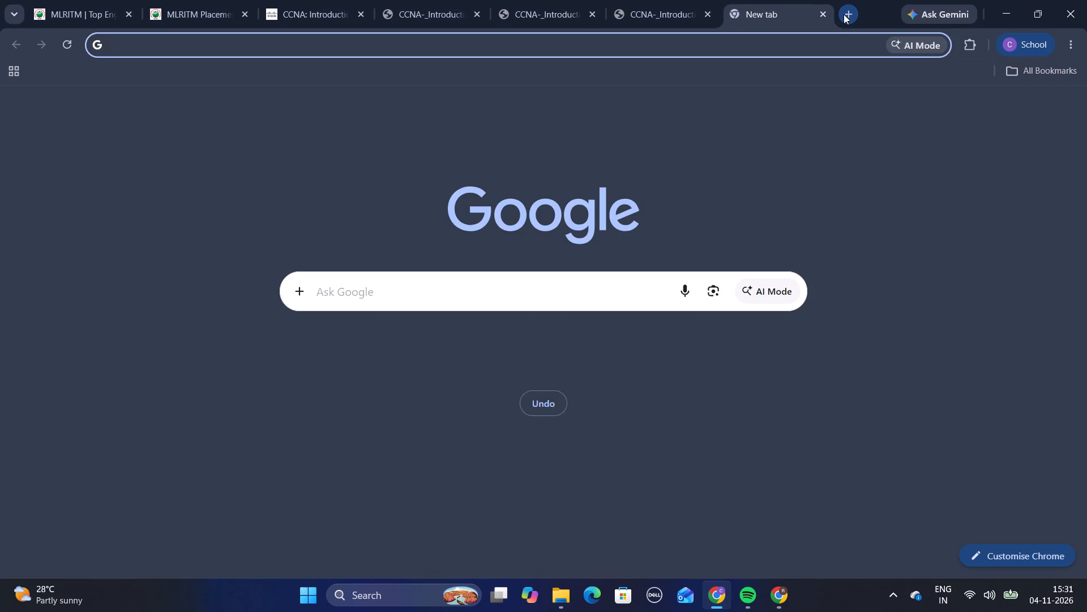
text(ne)
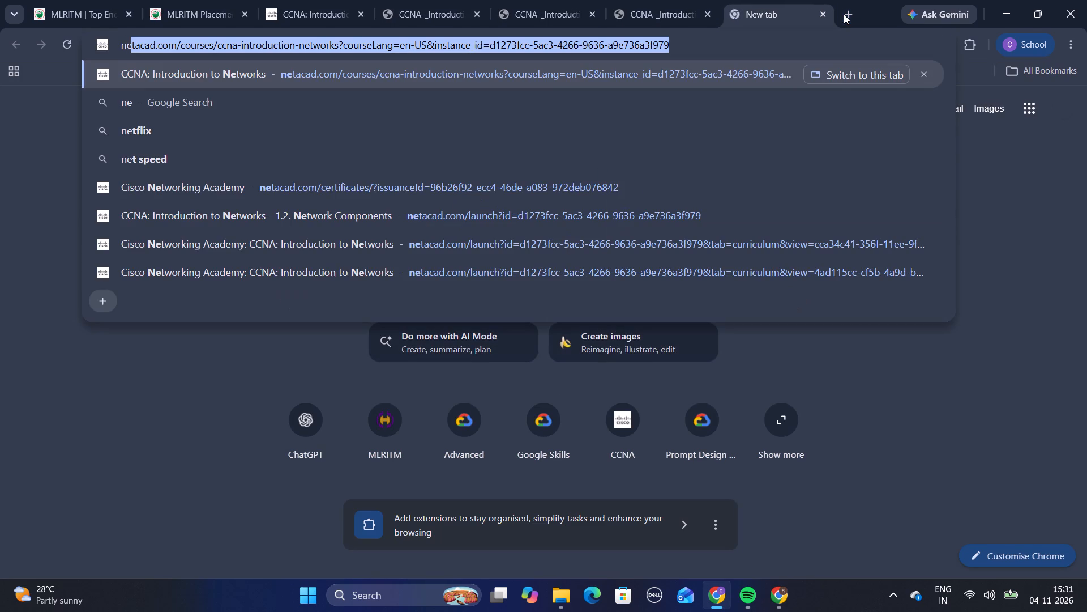
key(BackSpace)
key(BackSpace)
key(BackSpace)
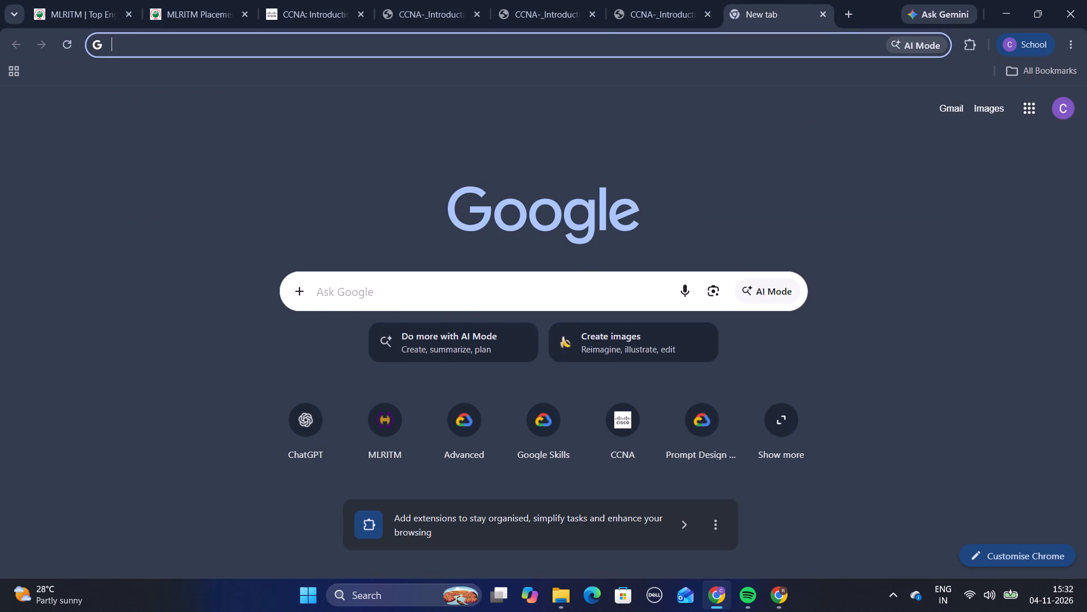
click(566, 289)
text(net)
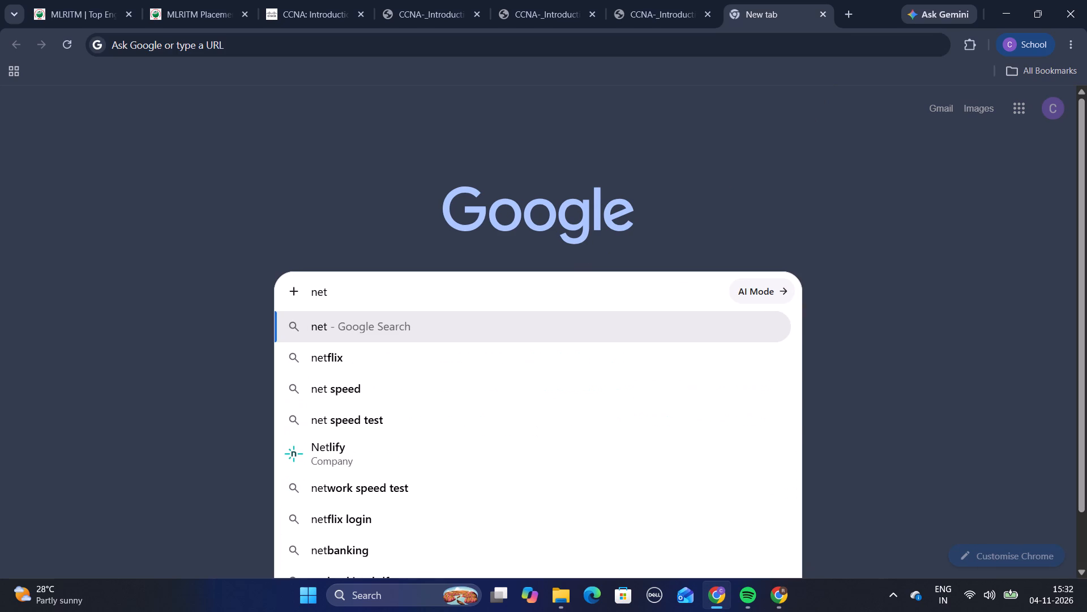
key(w)
text(orl)
key(BackSpace)
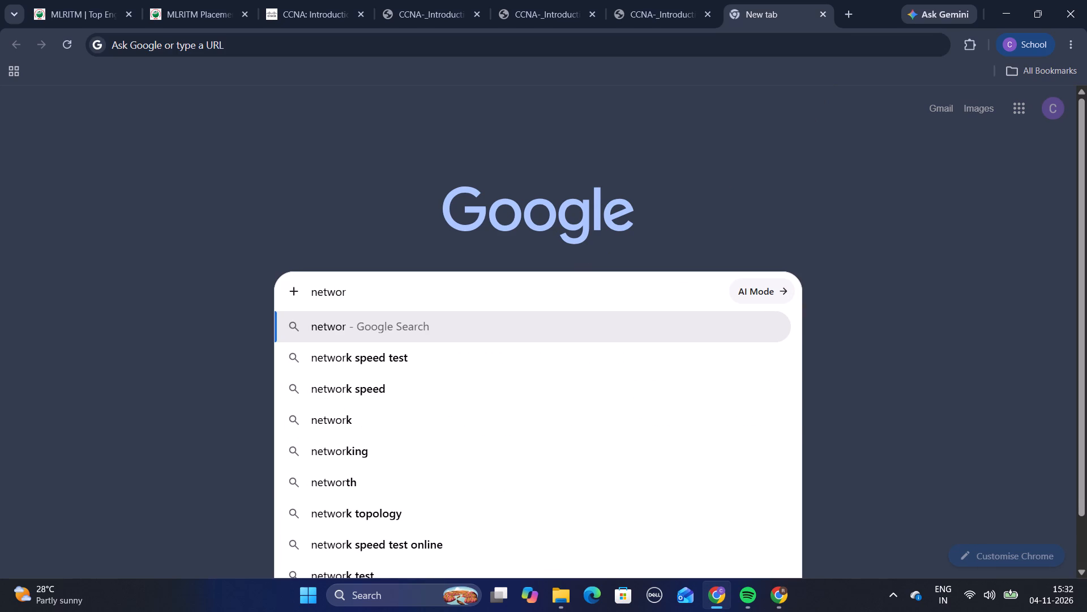
Return to the placement portal, recheck the NETWORKING BASICS record's subject and status, and try again to make the entry editable.
click(220, 0)
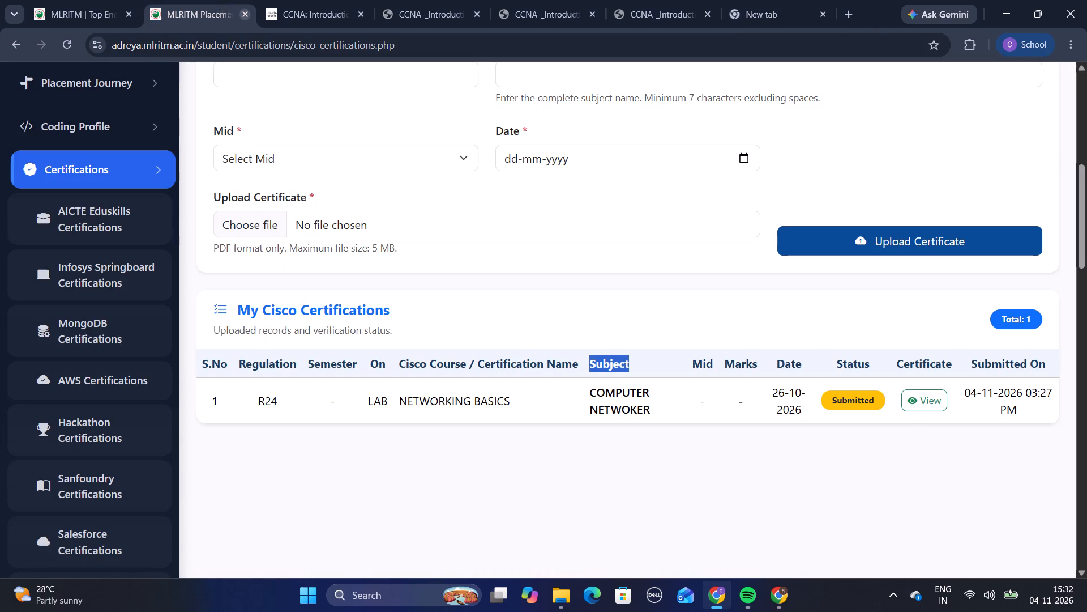
double_click(601, 389)
double_click(629, 426)
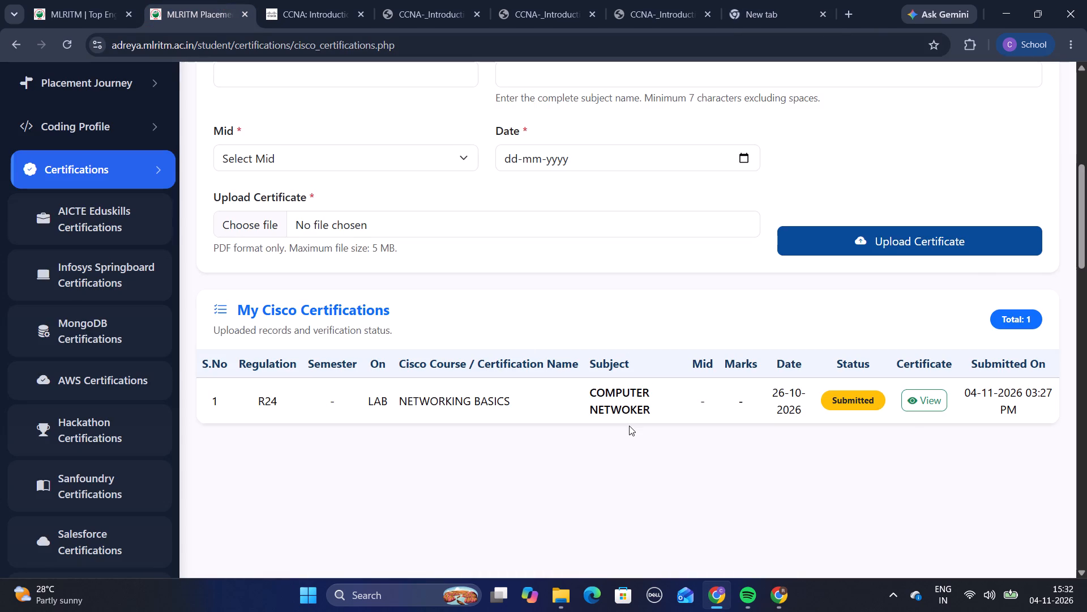
right_click(792, 418)
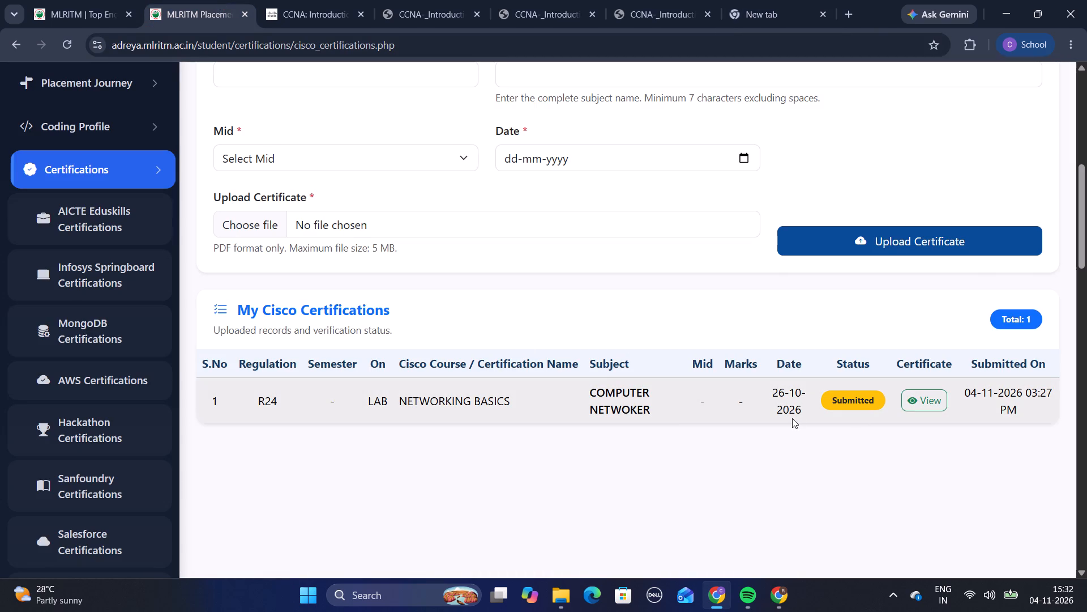
double_click(747, 392)
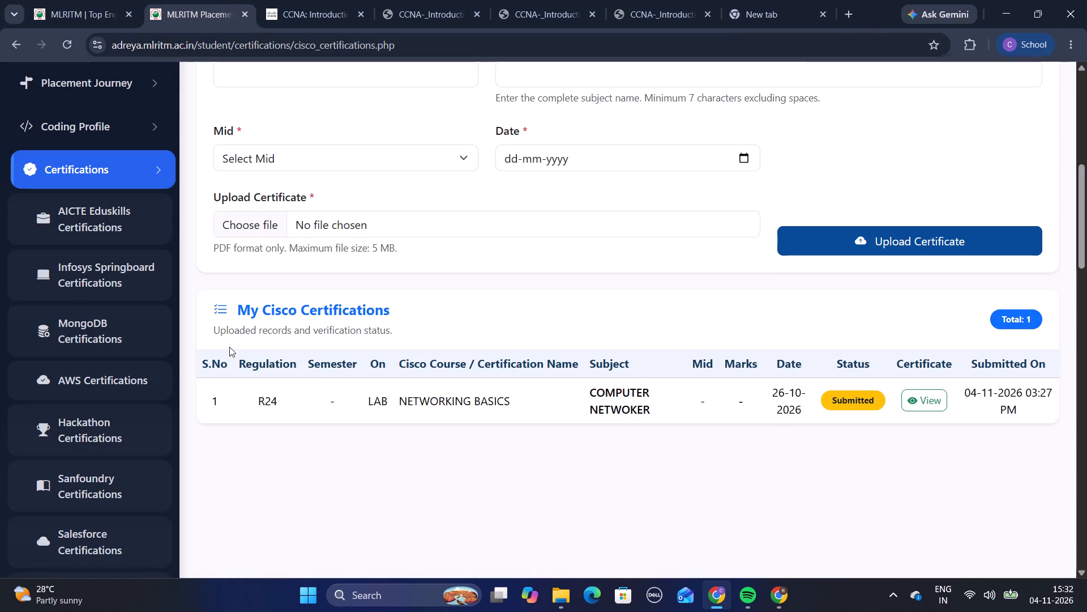
click(863, 405)
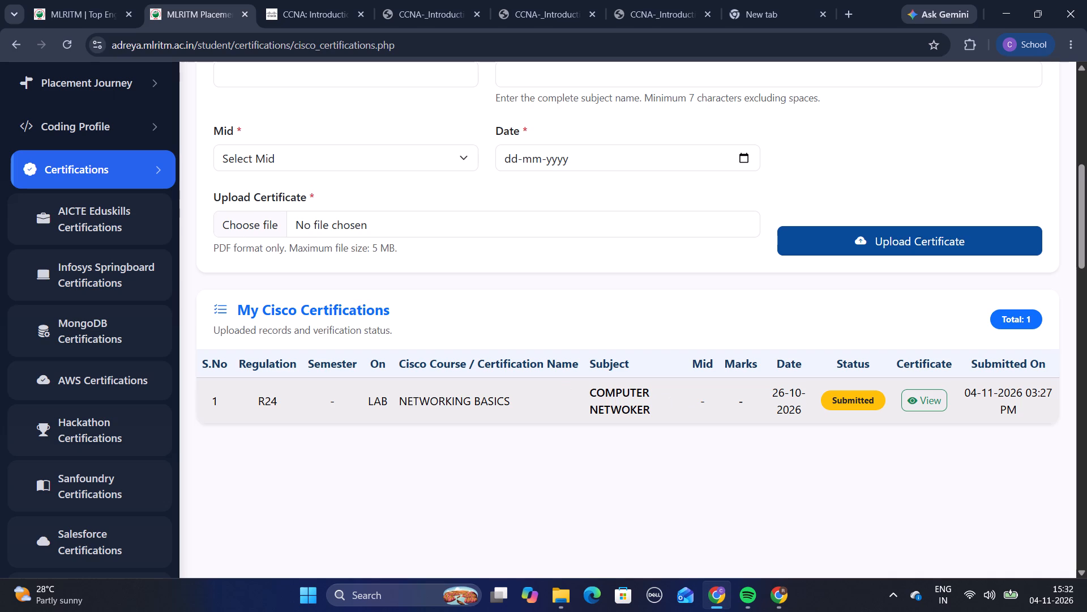
scroll(997, 411, left, 4)
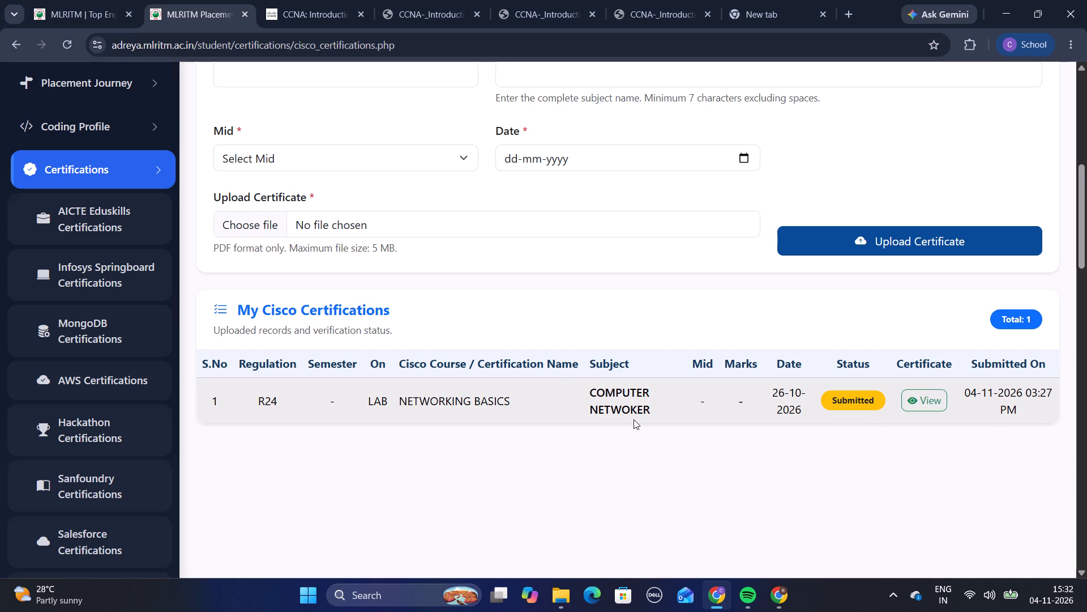
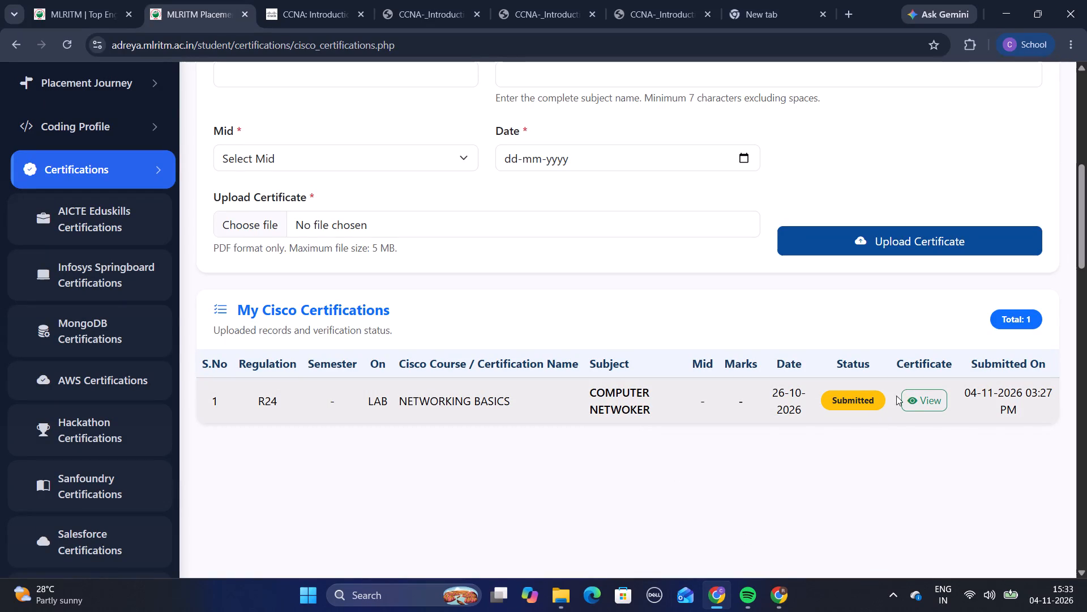
Look for a way to edit the submitted NETWORKING BASICS record, checking its cells and context options under My Cisco Certifications.
right_click(983, 401)
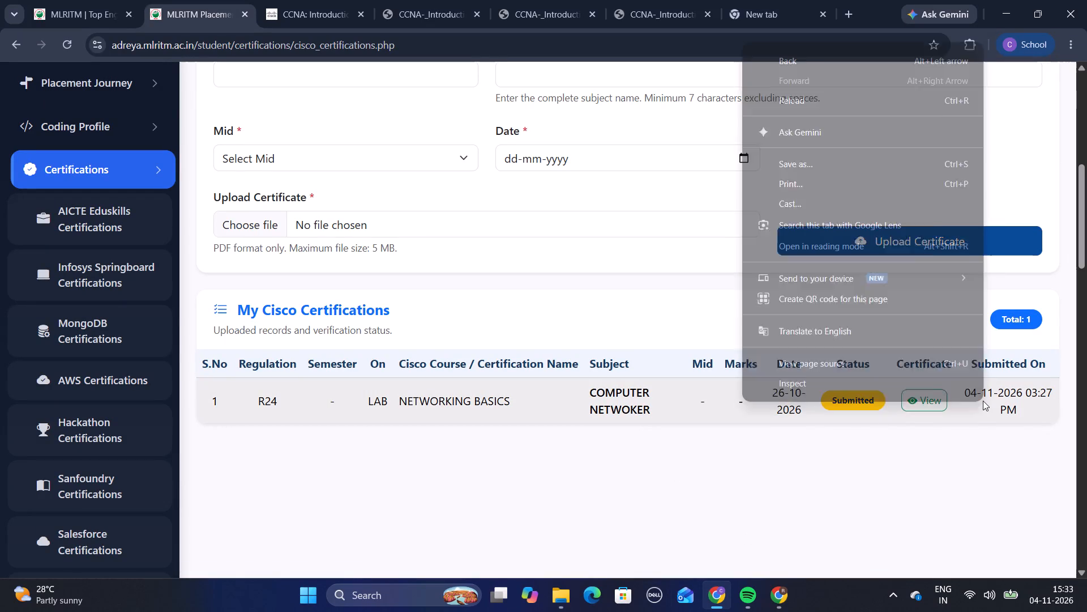
click(983, 401)
triple_click(983, 401)
triple_click(983, 401)
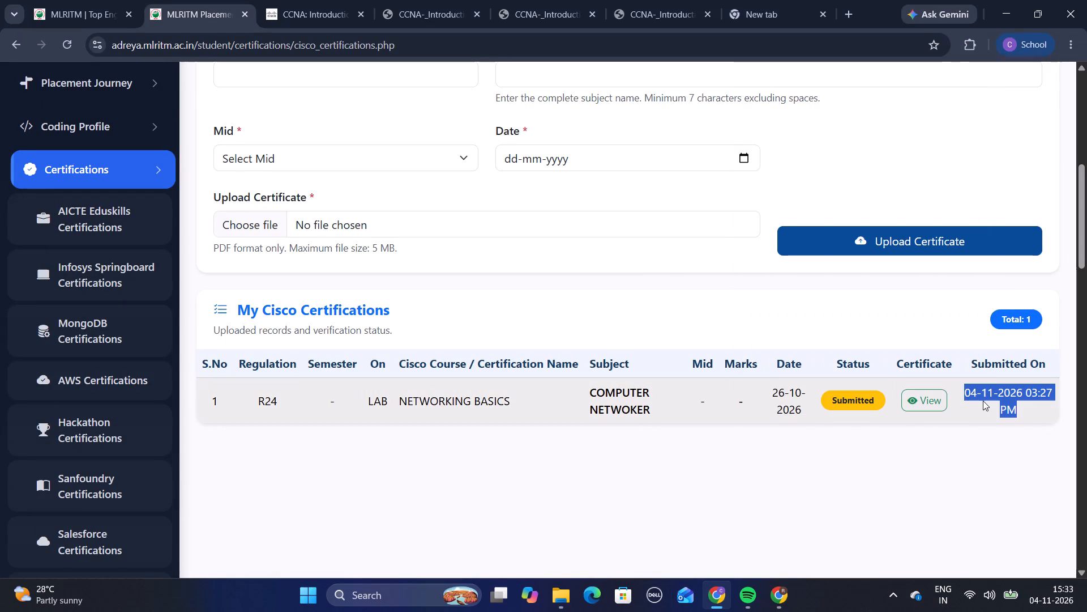
double_click(983, 401)
double_click(315, 409)
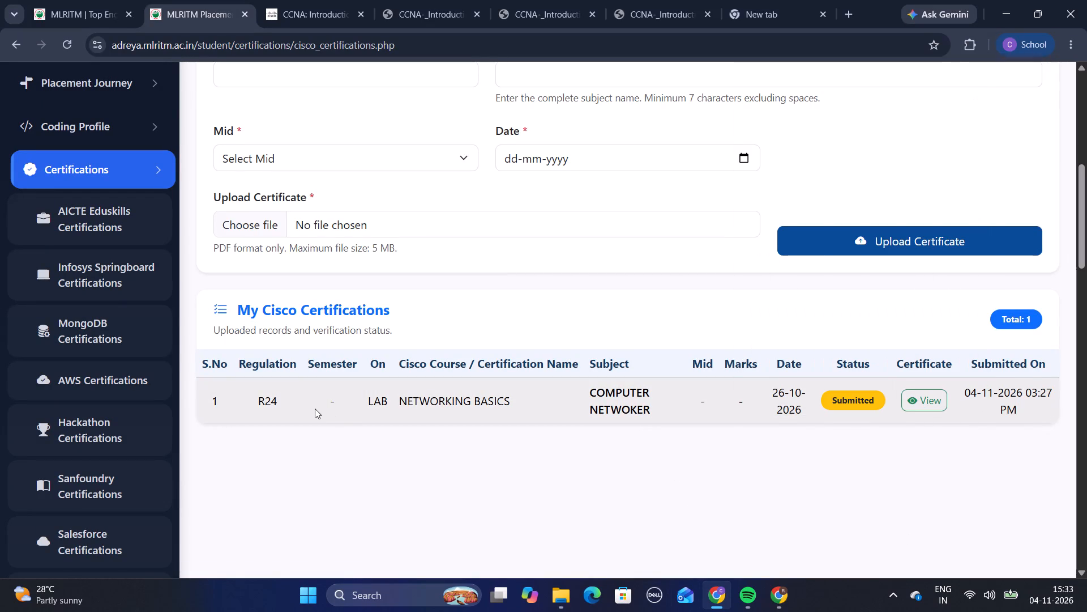
click(222, 313)
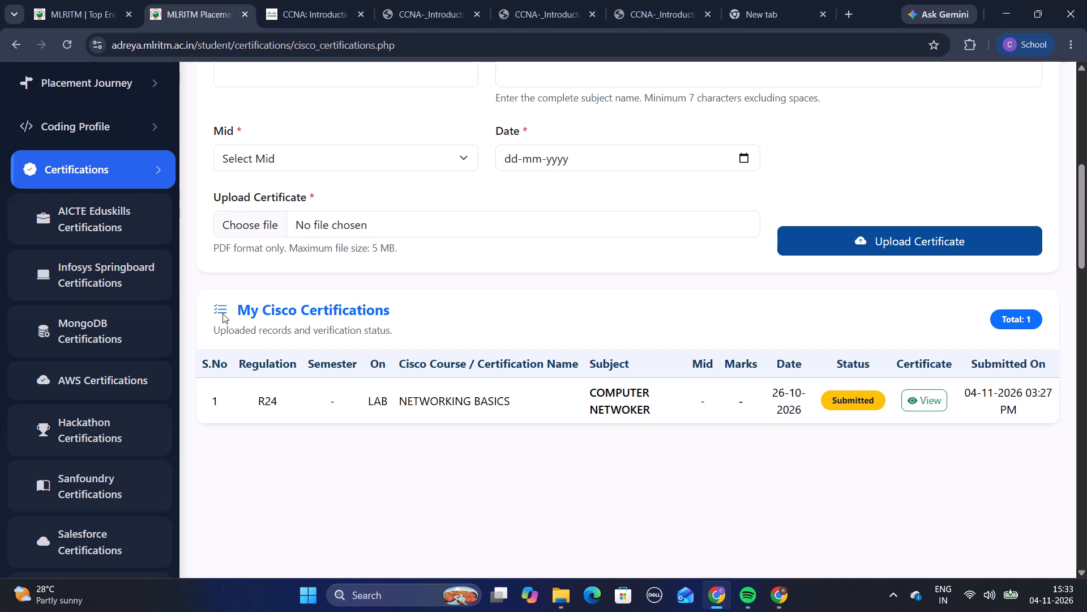
click(222, 312)
scroll(464, 435, up, 3)
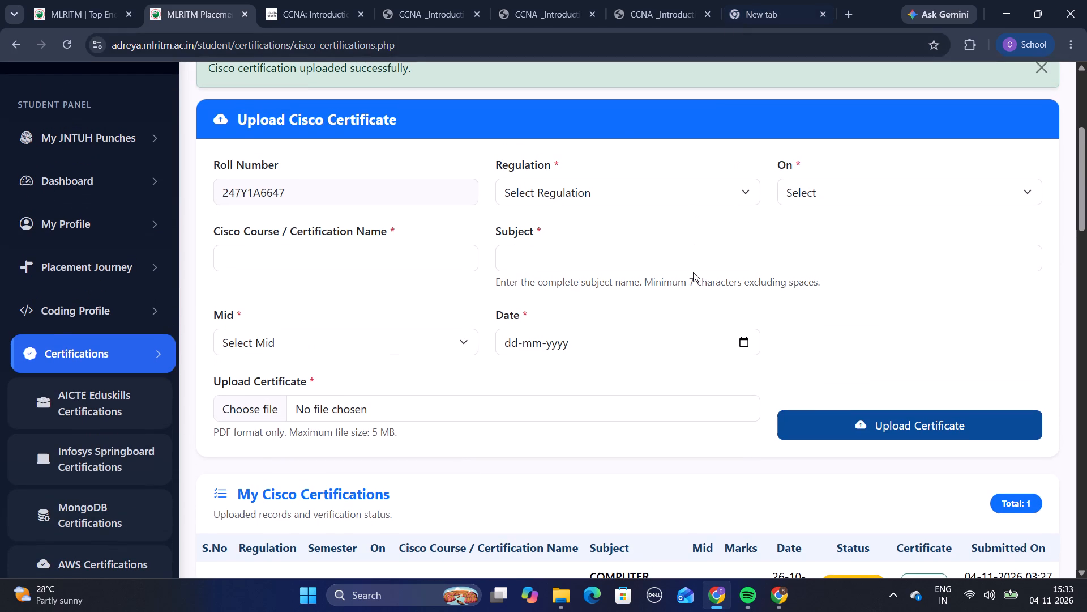
scroll(693, 272, down, 5)
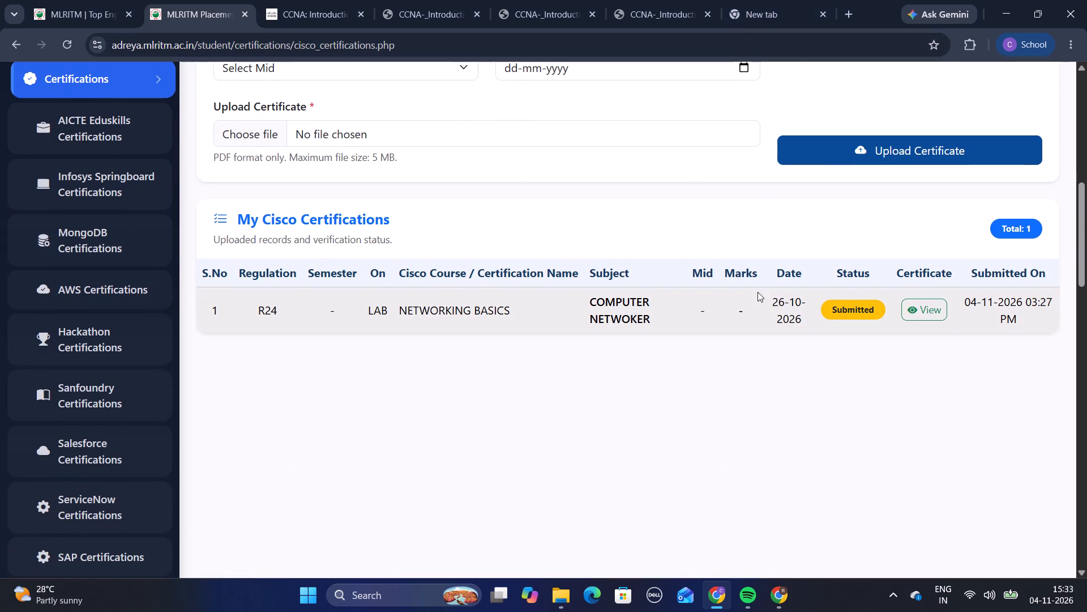
click(635, 309)
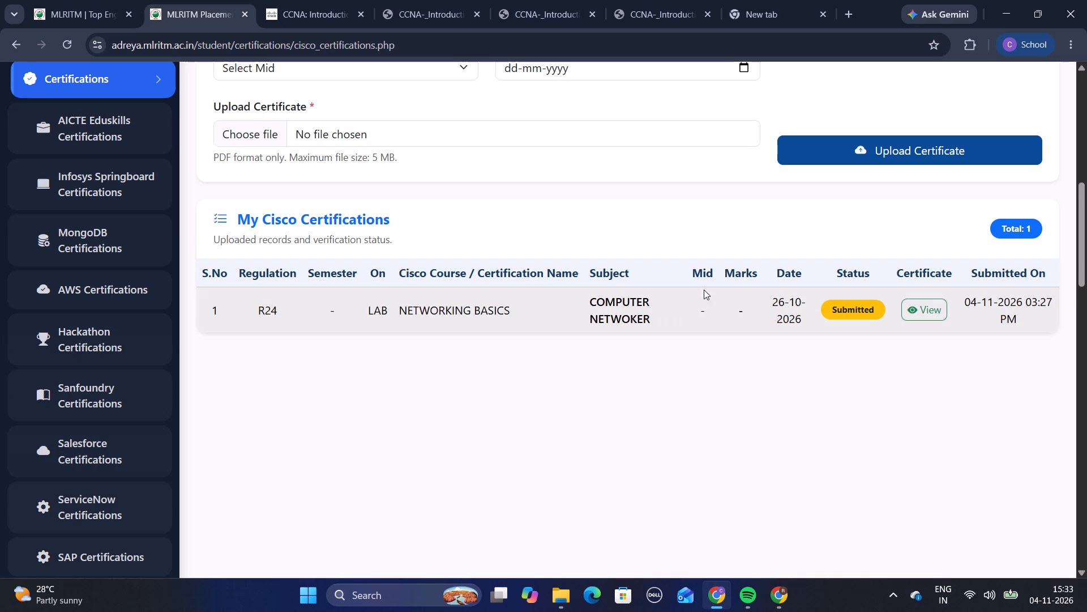
scroll(1020, 292, left, 3)
click(781, 310)
right_click(781, 310)
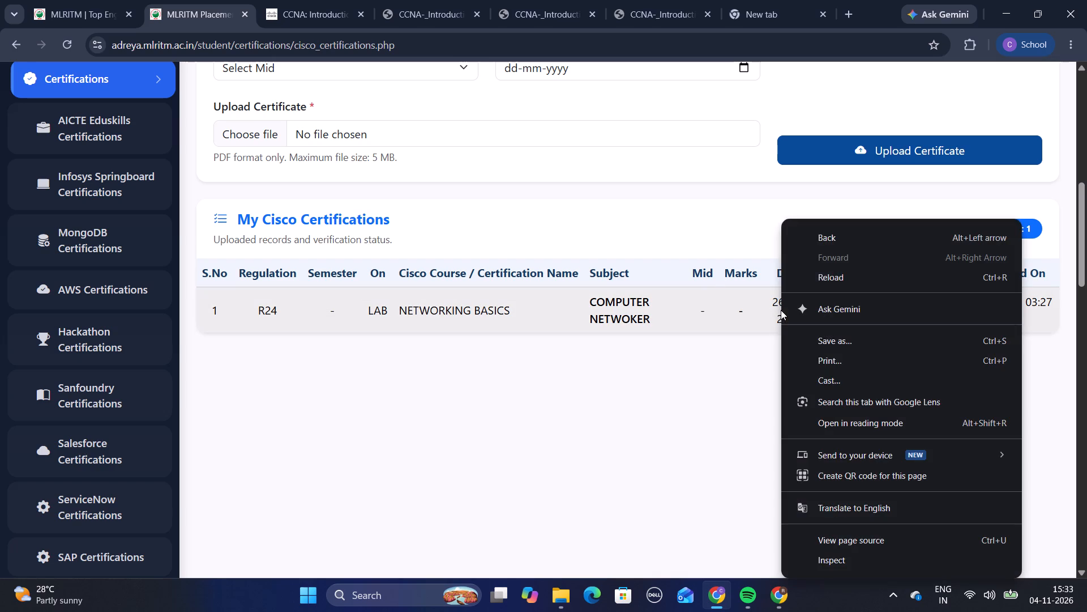
triple_click(703, 288)
triple_click(703, 288)
double_click(703, 288)
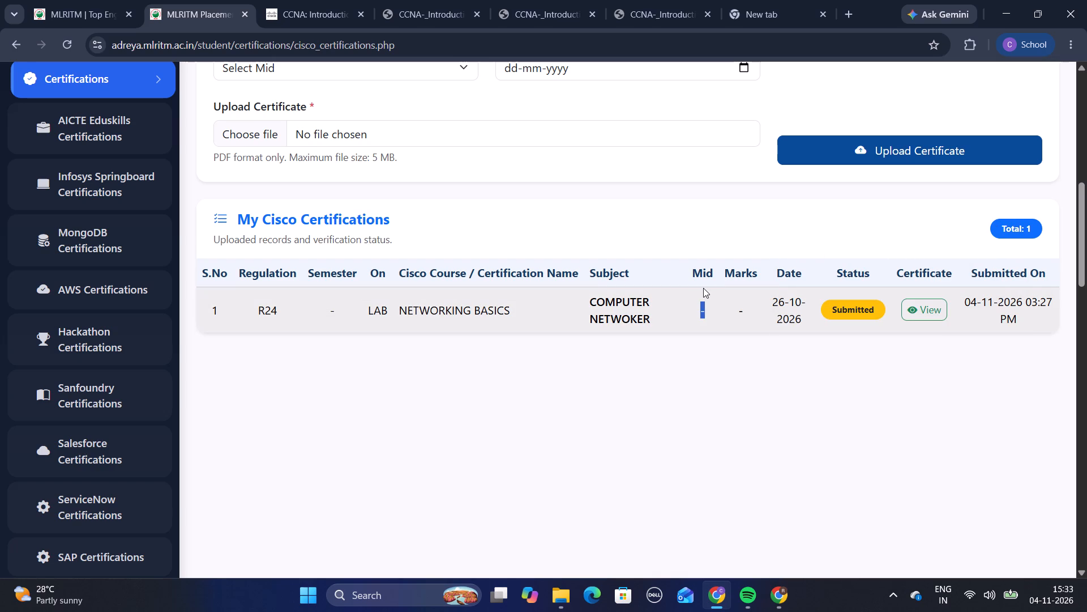
Dismiss the upload notice and start a new Cisco certificate entry with Regulation R24 and On set to LAB.
scroll(880, 192, up, 3)
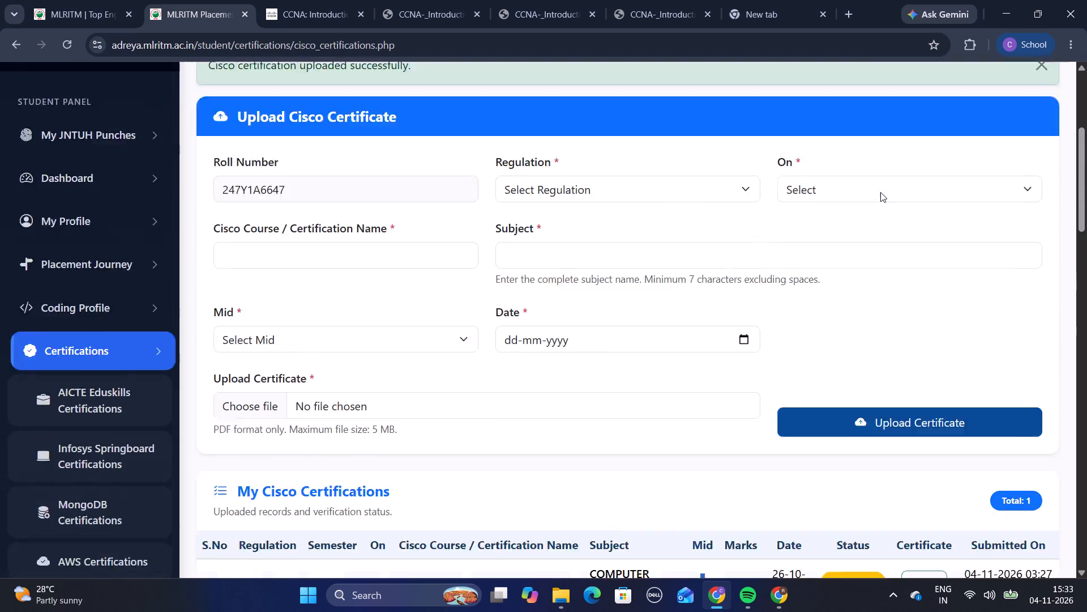
scroll(880, 192, up, 2)
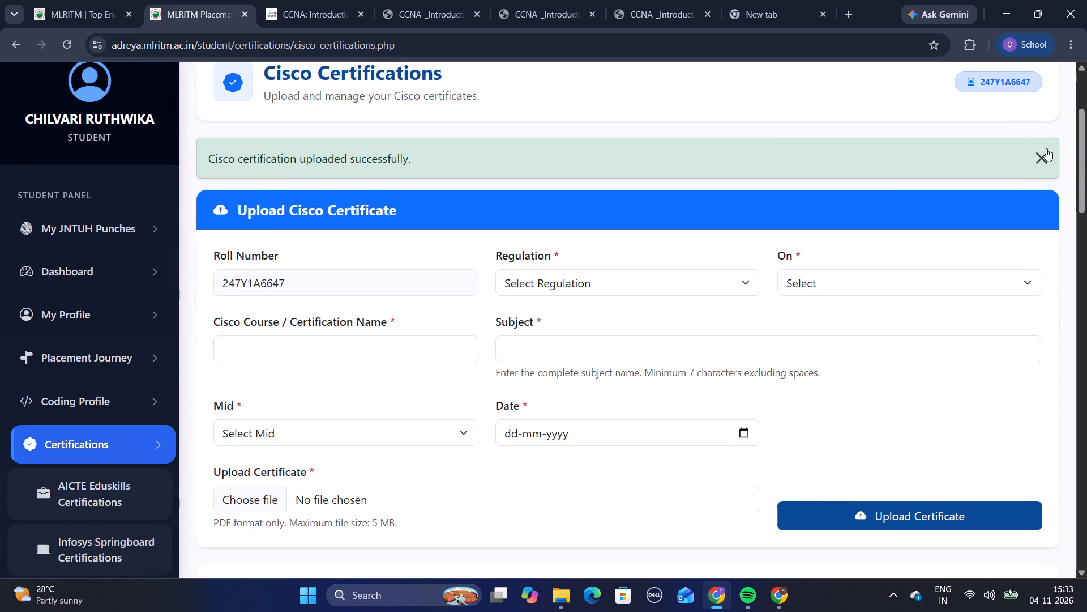
click(1046, 148)
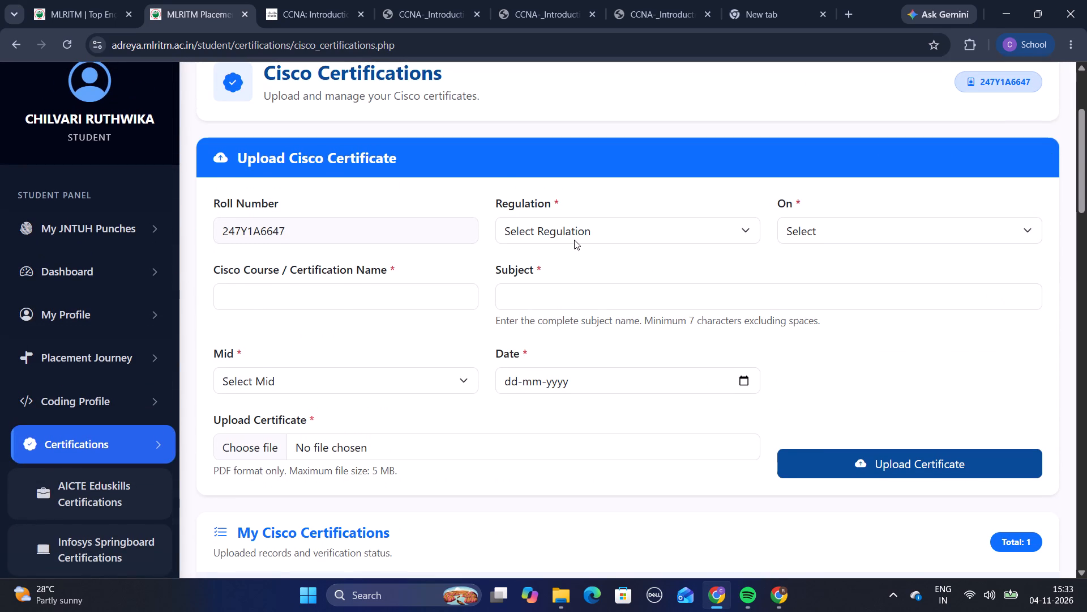
click(573, 235)
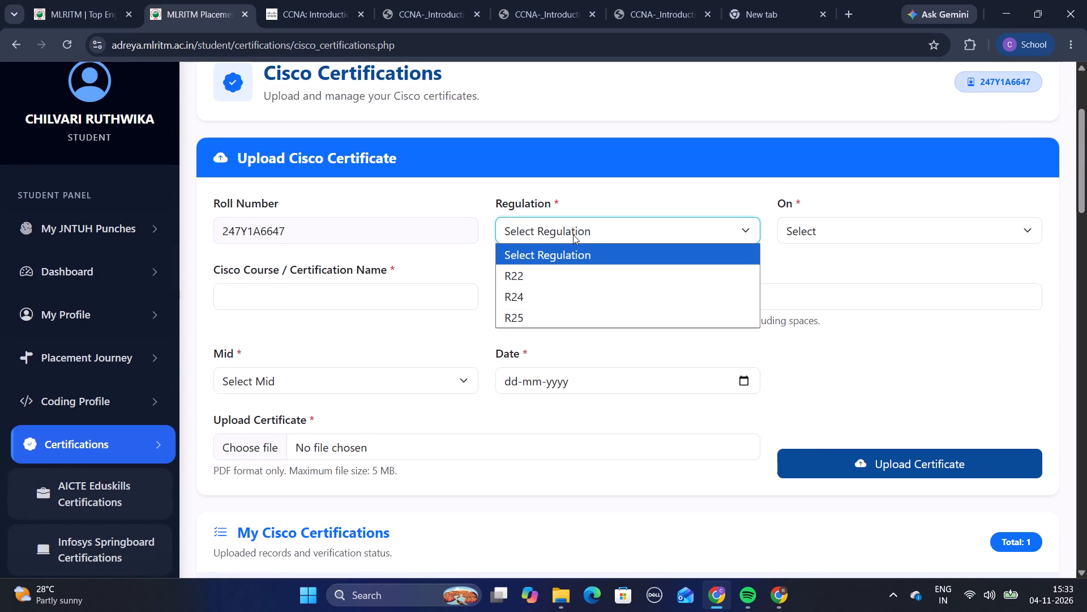
click(559, 296)
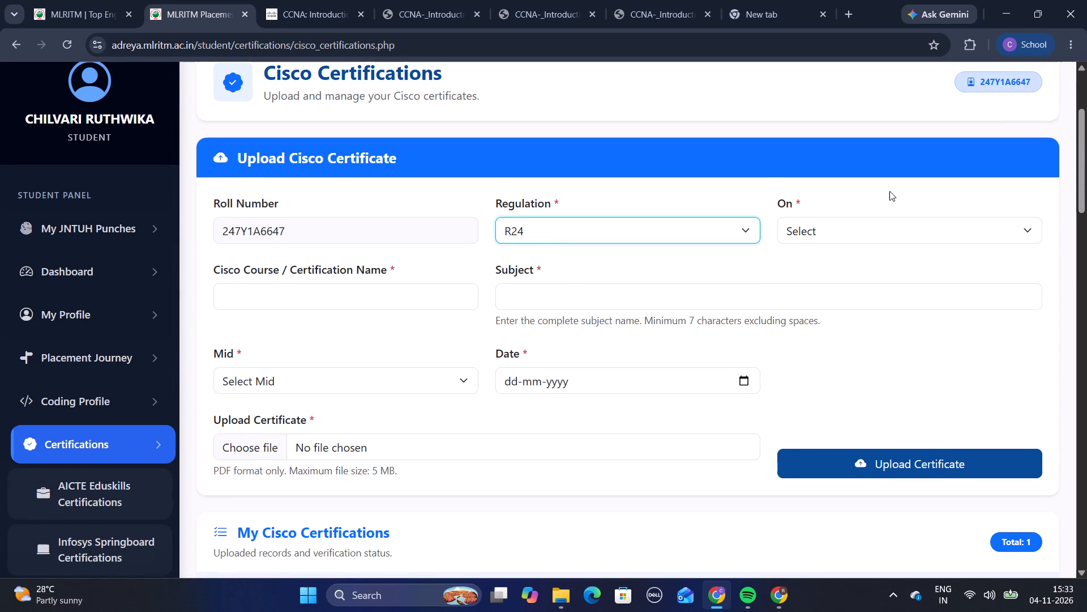
click(892, 232)
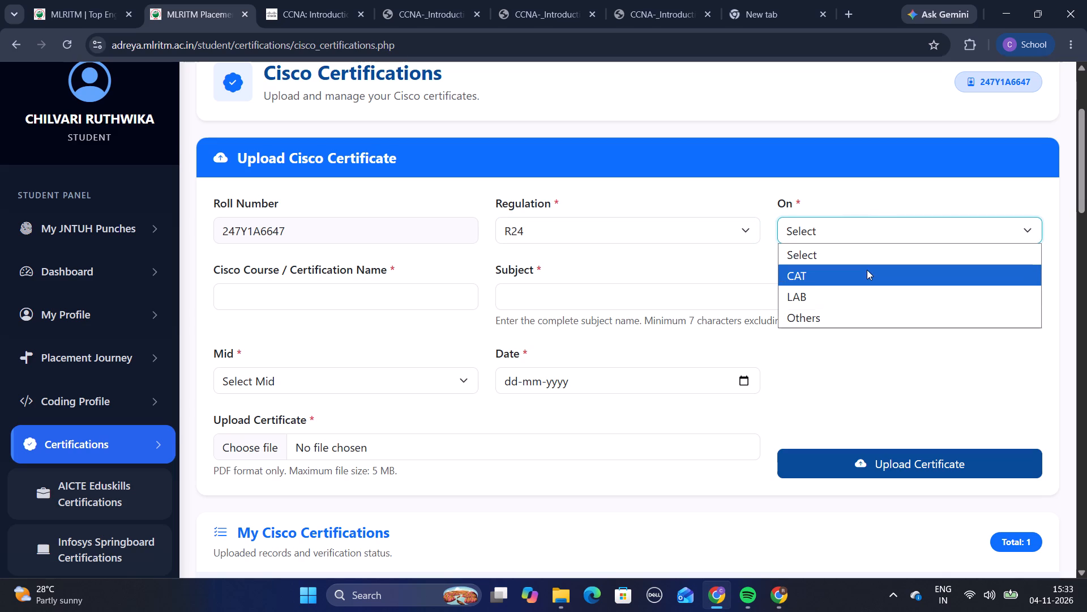
click(872, 291)
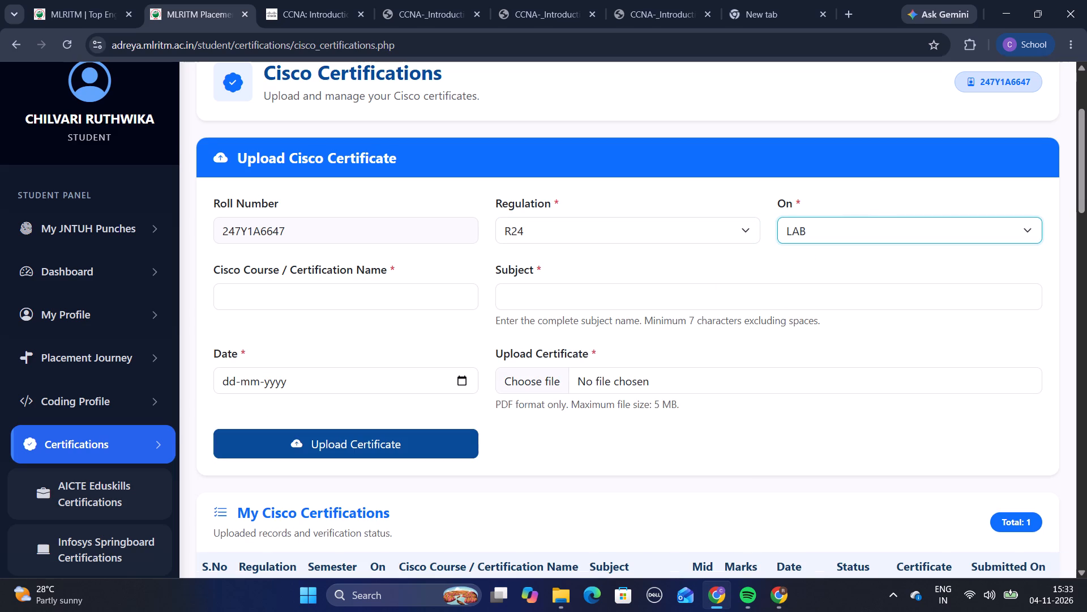
Enter COMPUTER NETWORKING as the subject of the new Cisco certificate entry.
click(659, 290)
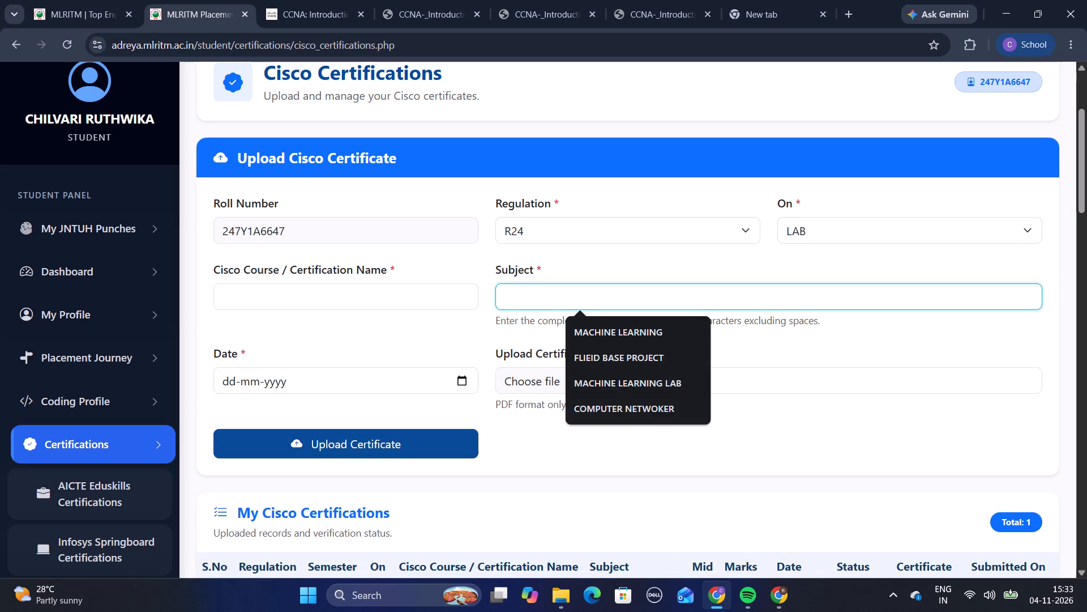
key(c)
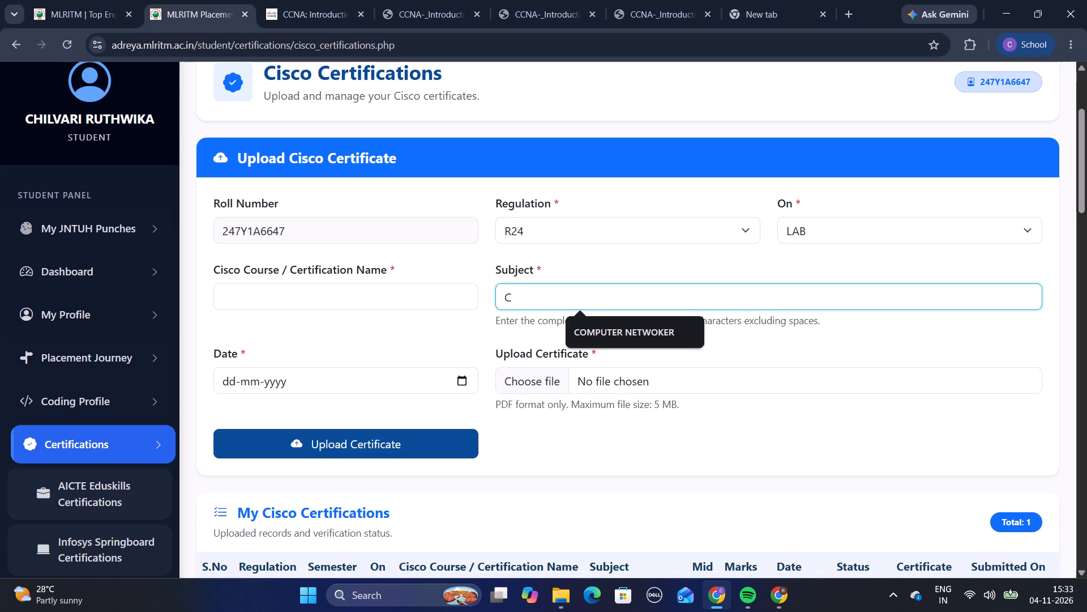
text(omputer n)
text(etwo)
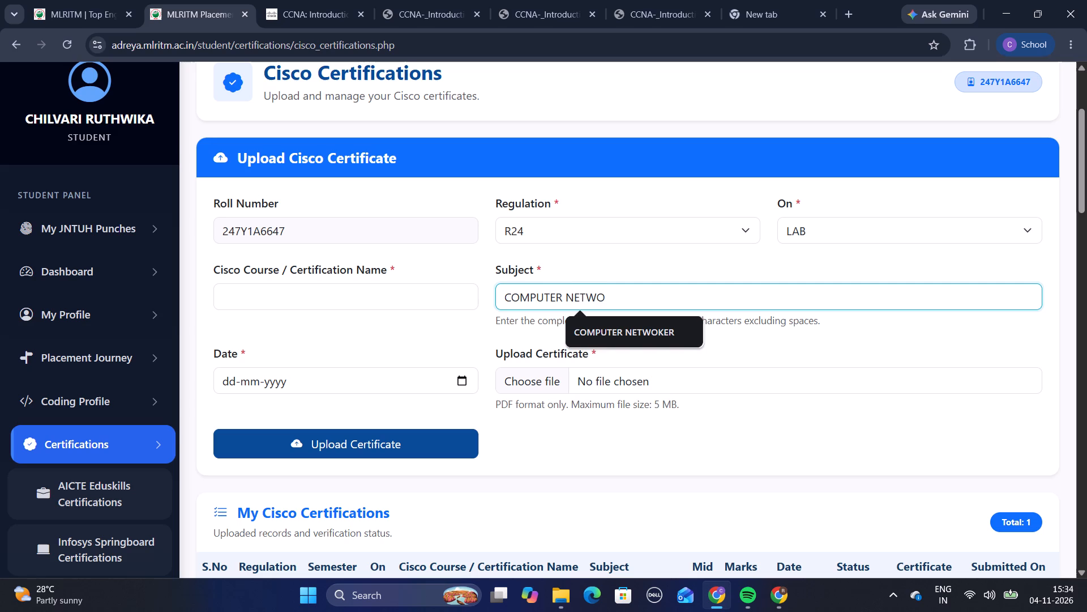
key(r)
text(kin)
key(g)
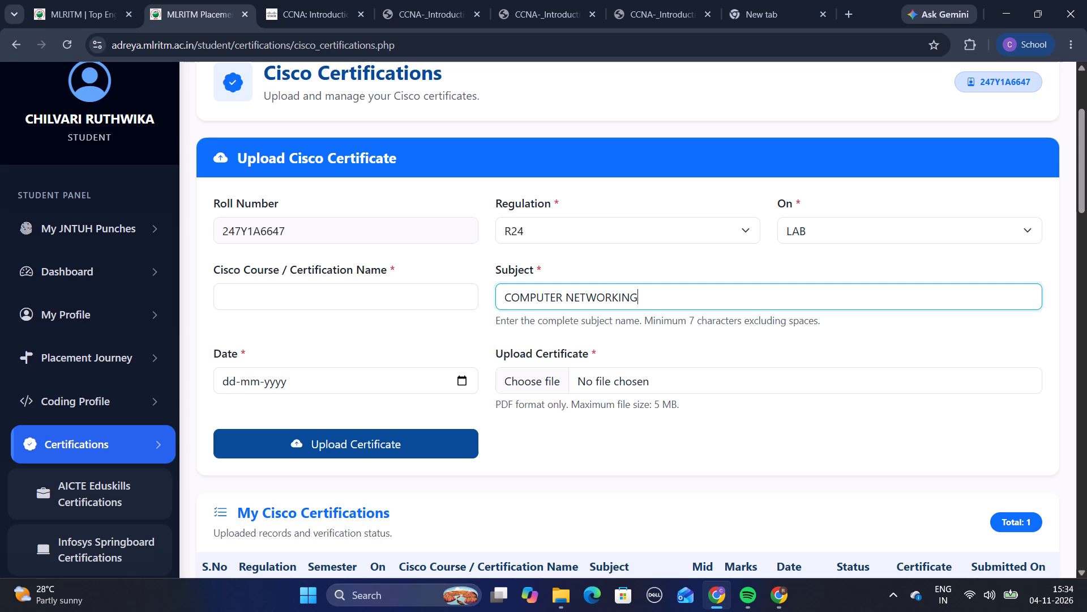
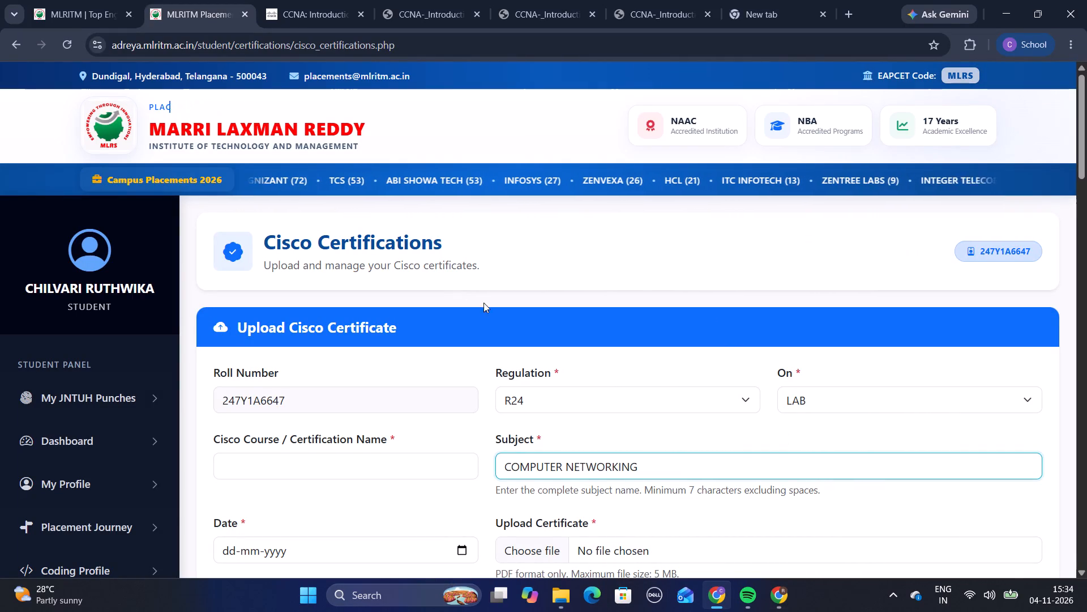
Log out of the current student account and sign in to the placement portal with the other student's prefilled login.
scroll(126, 358, down, 16)
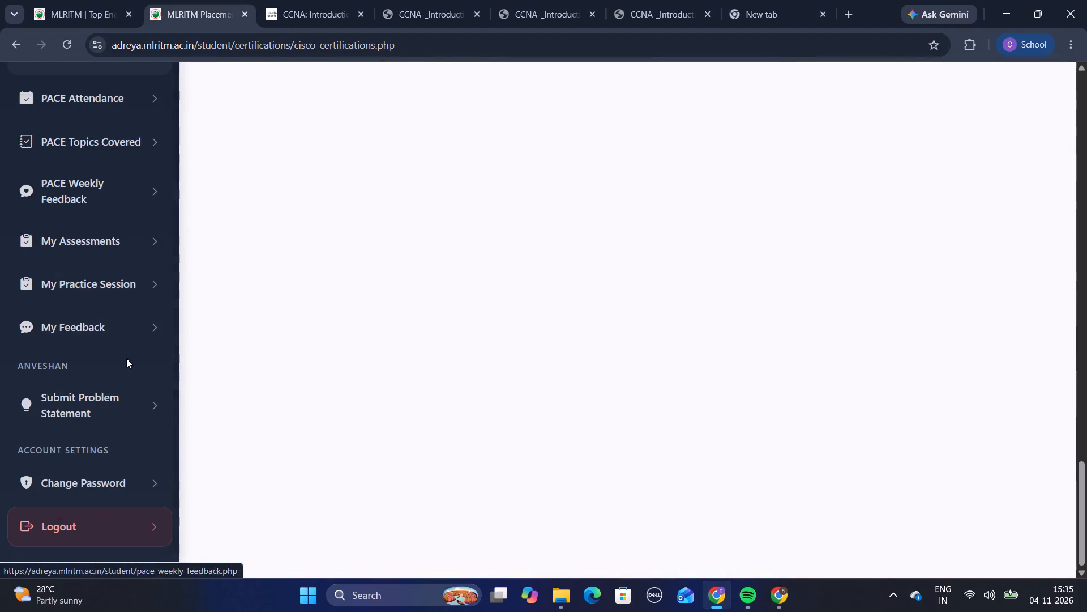
click(103, 524)
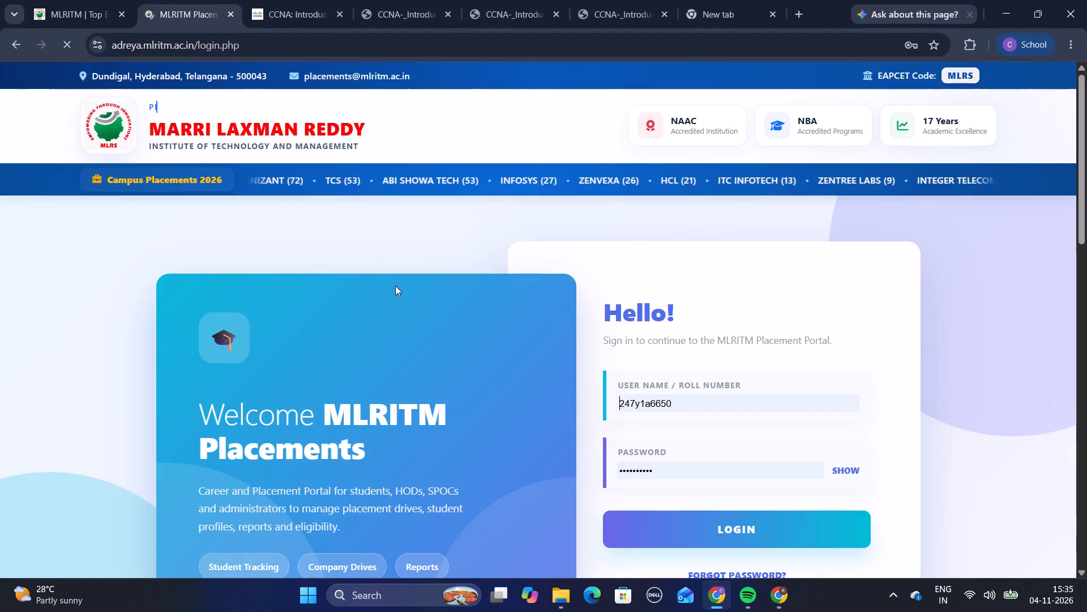
click(748, 532)
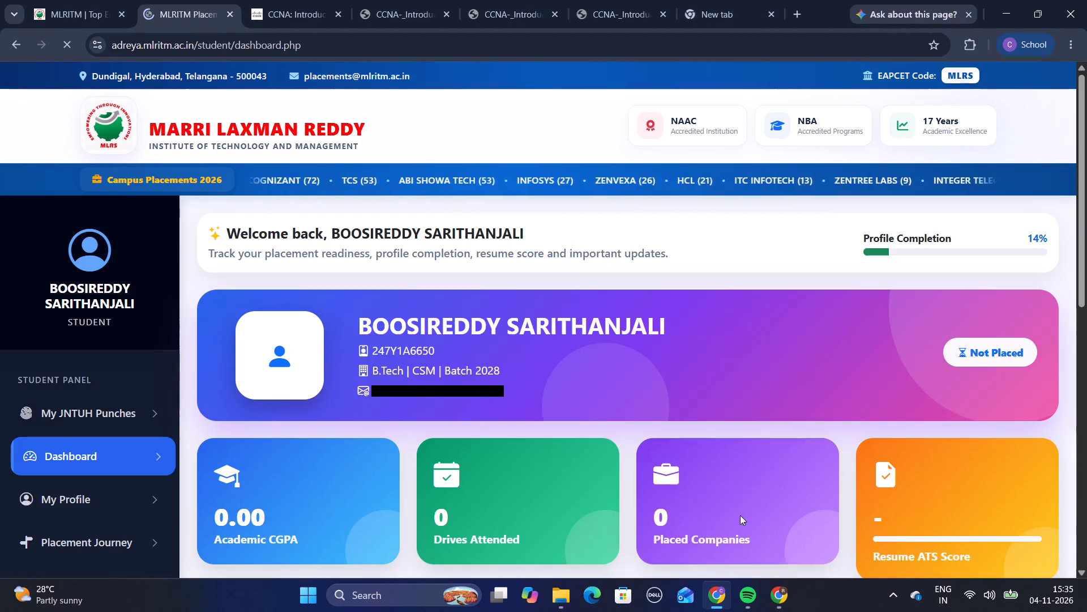
Open the Cisco Certifications page from this student's certification dashboard.
scroll(67, 477, down, 3)
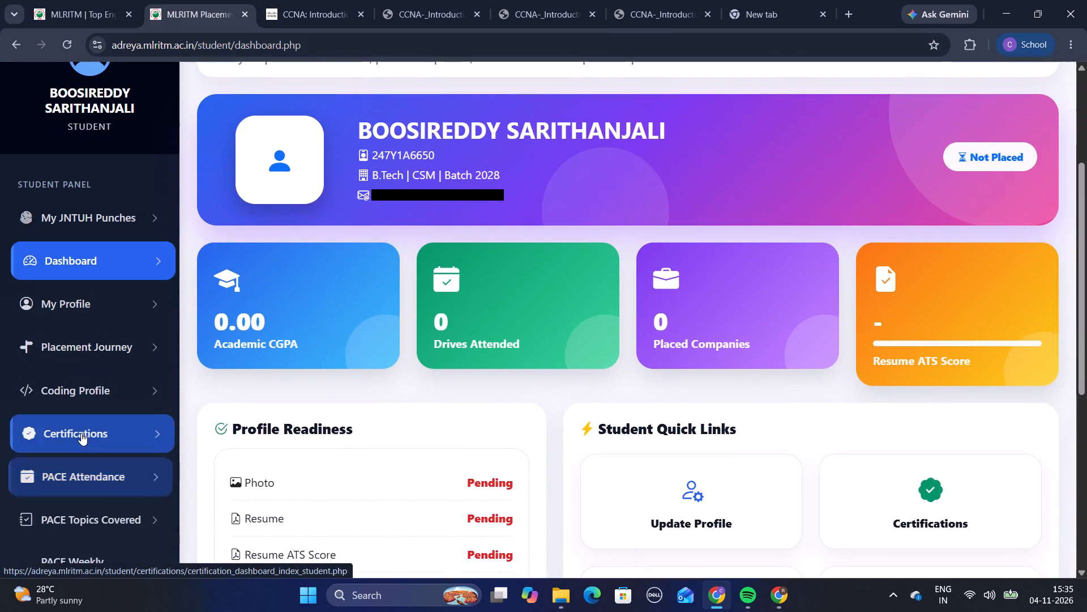
click(81, 433)
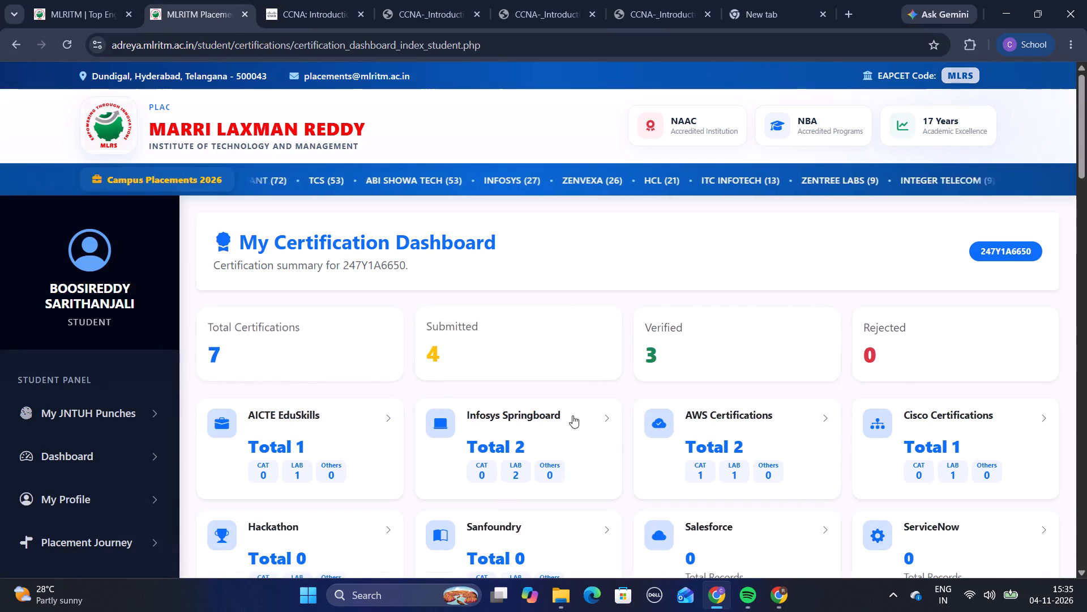
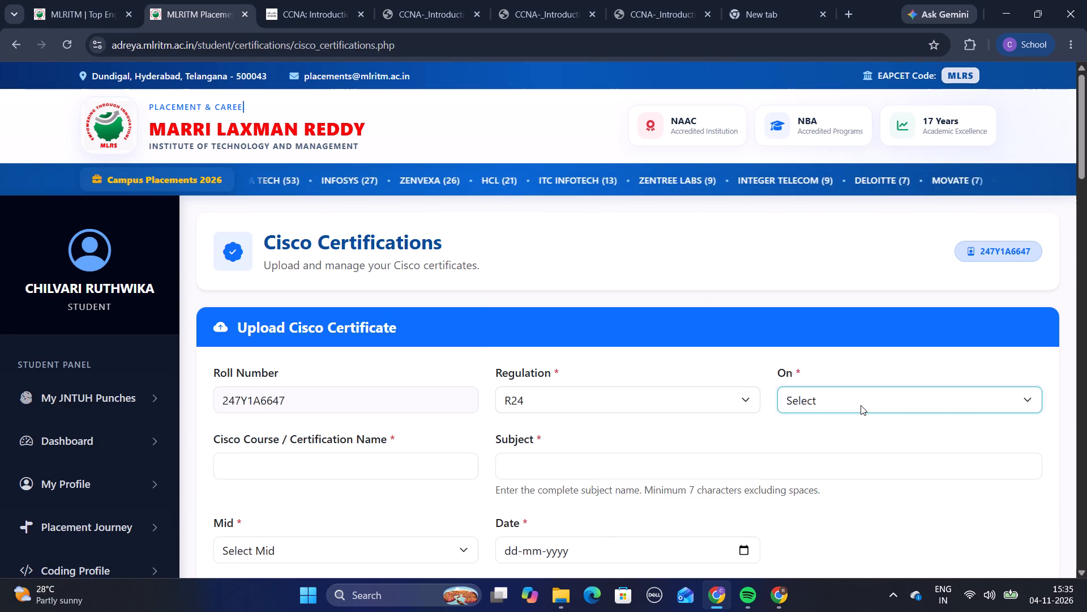
Set the certificate upload form's On field to LAB and choose NETWORKING BASICS as the Cisco course name.
click(851, 468)
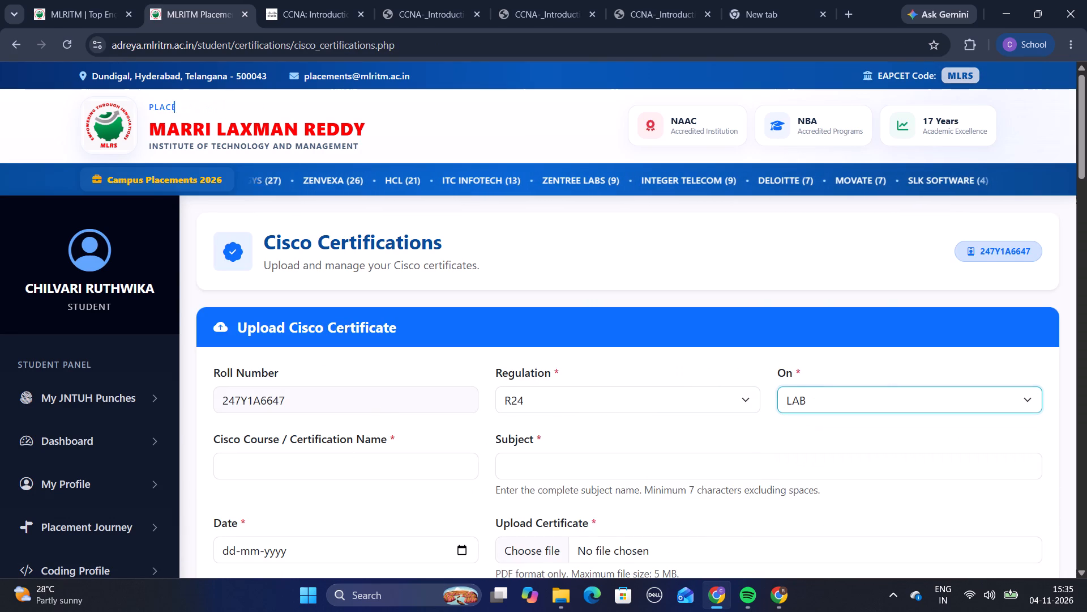
click(346, 459)
scroll(356, 390, down, 1)
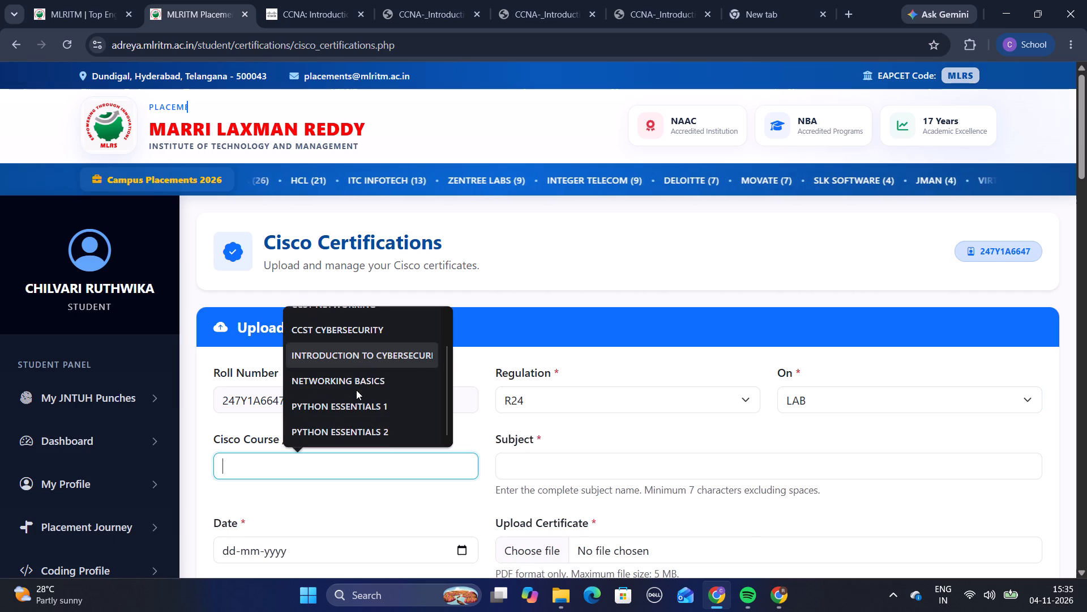
scroll(356, 390, down, 1)
click(355, 384)
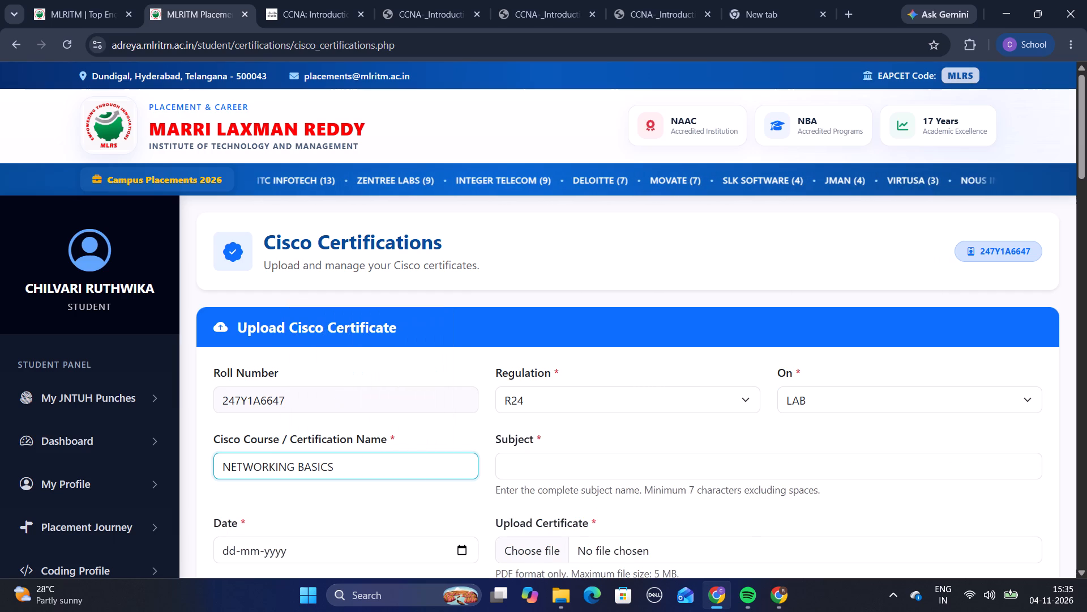
Enter COMPUTER NETWORKS as the subject of the Cisco certificate.
click(564, 466)
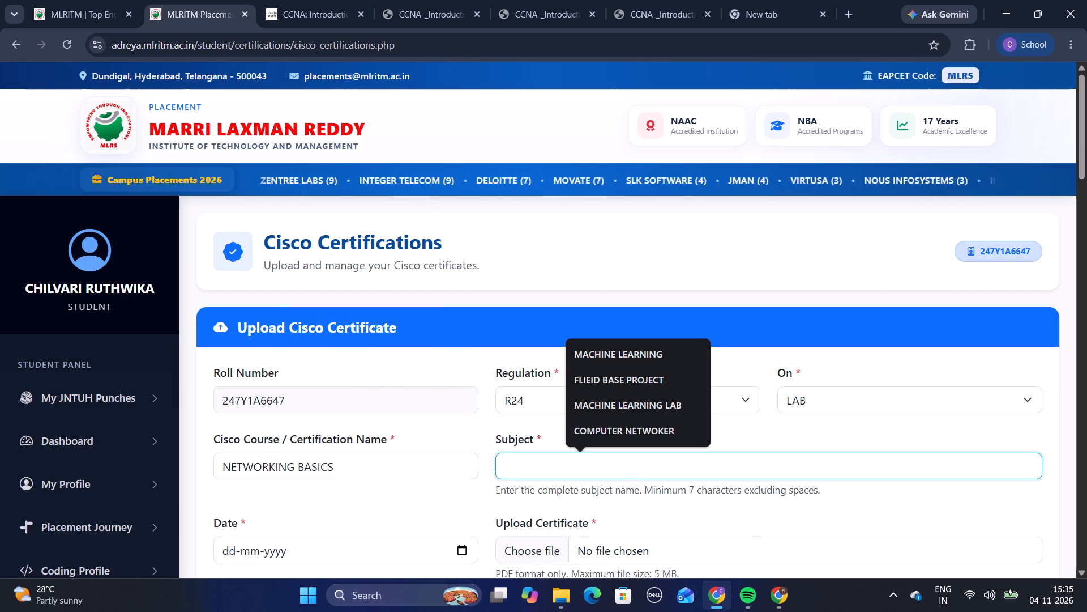
text(com)
text(puter netwo)
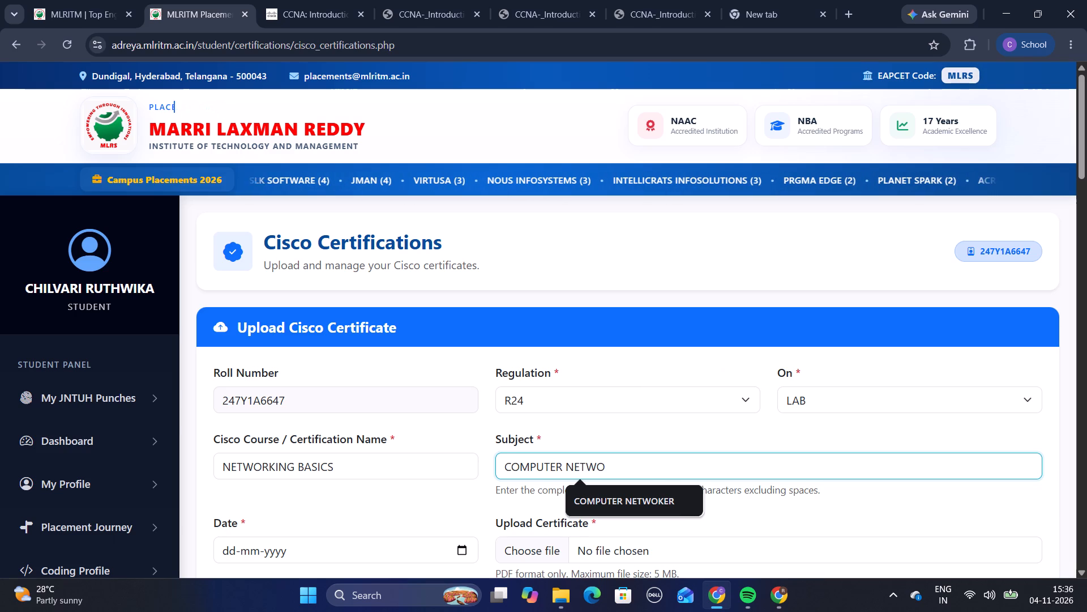
text(rks)
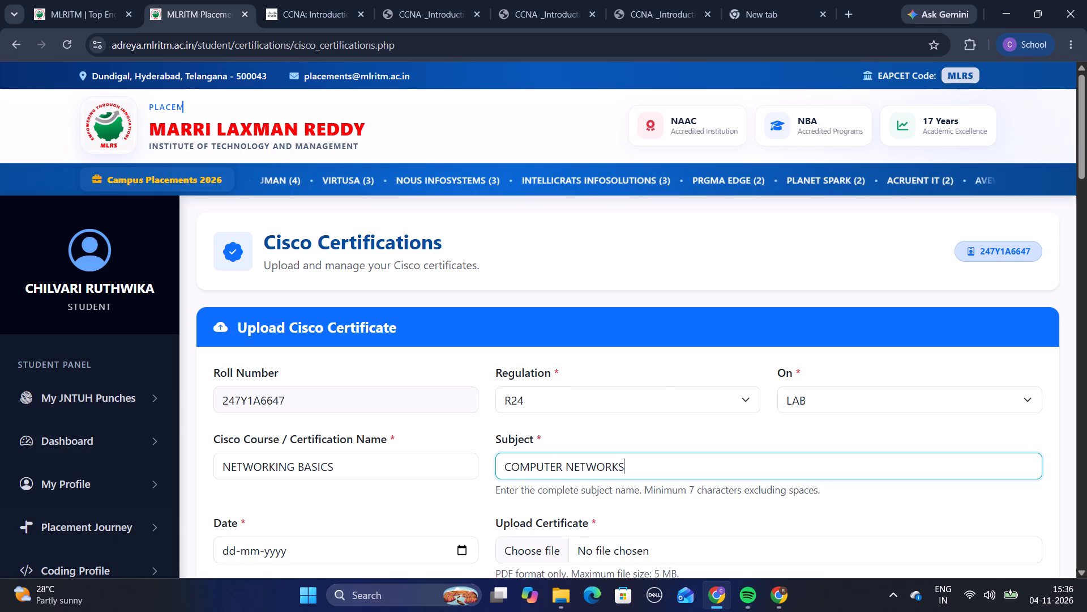
Open the certificate's date for selection and set its month to October 2026.
scroll(564, 466, down, 2)
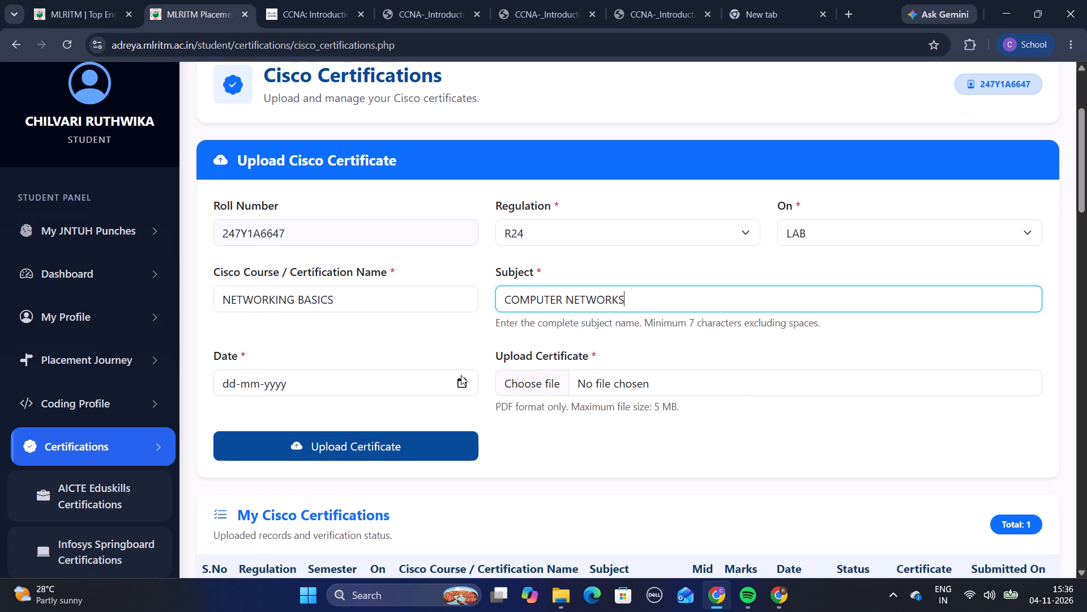
click(457, 377)
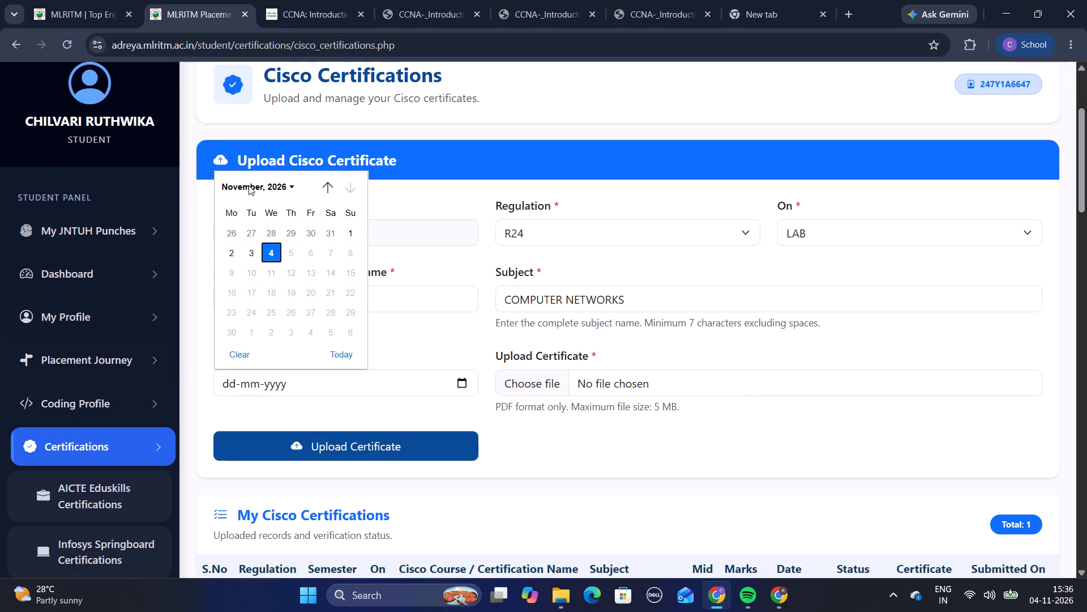
click(249, 185)
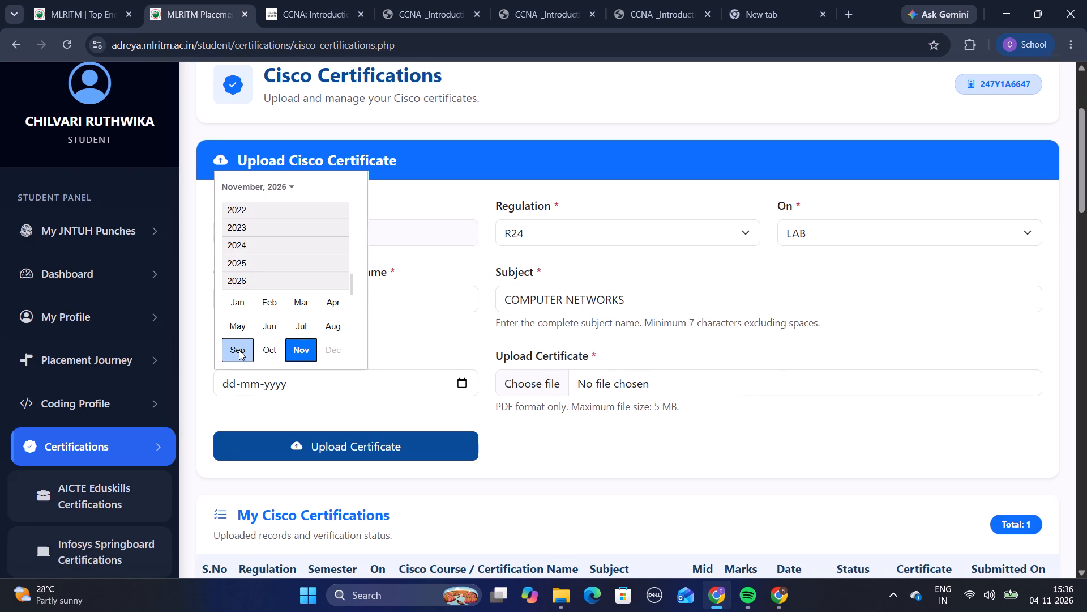
click(260, 351)
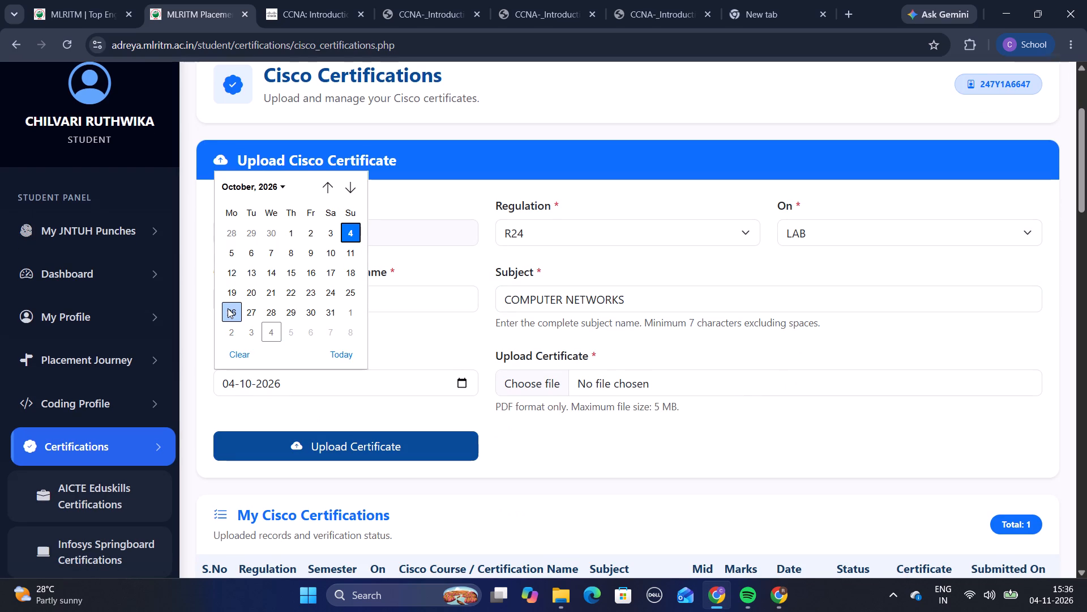
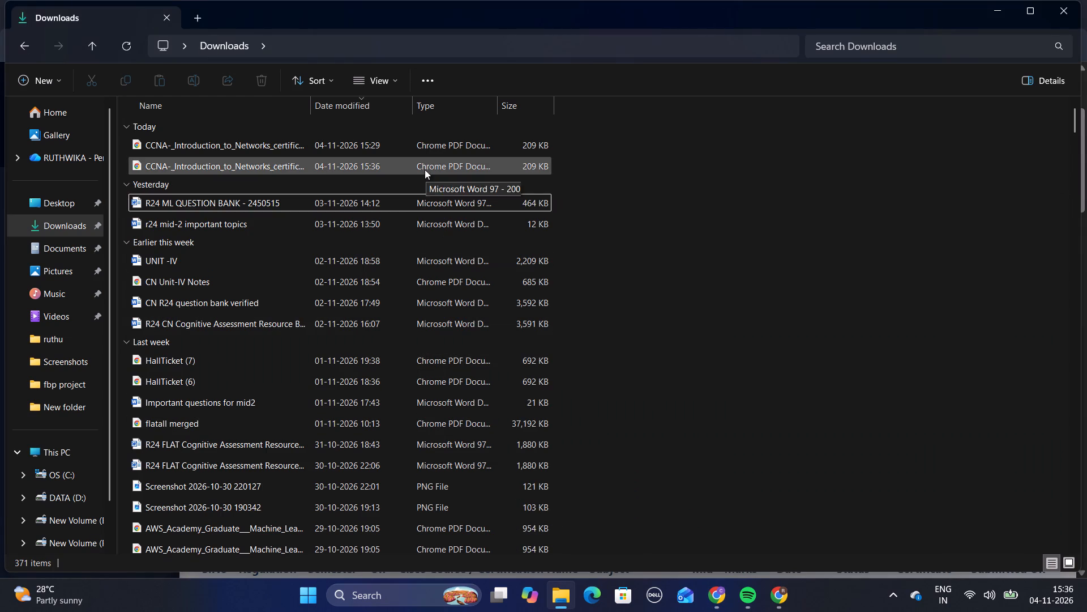
Open the two downloaded CCNA certificate PDFs in turn to check whose each is, and return to the portal's upload form.
double_click(390, 146)
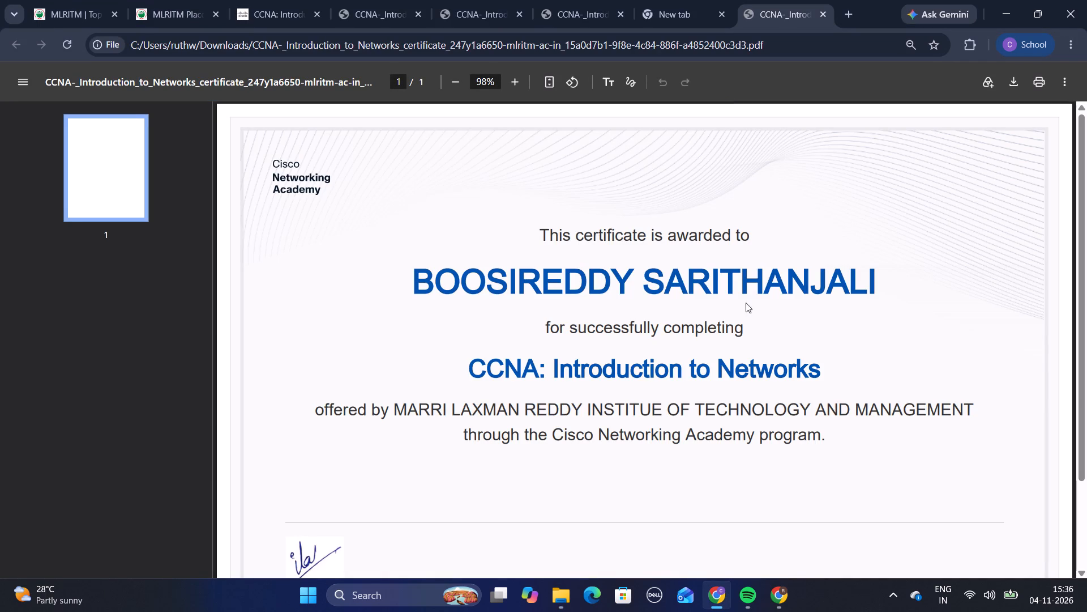
click(818, 15)
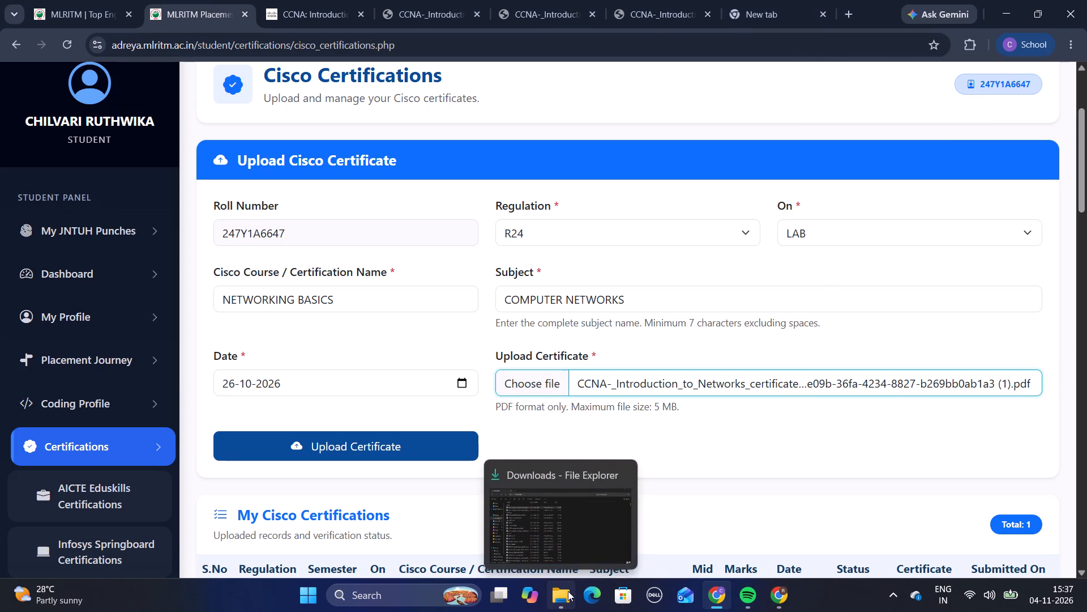
click(567, 540)
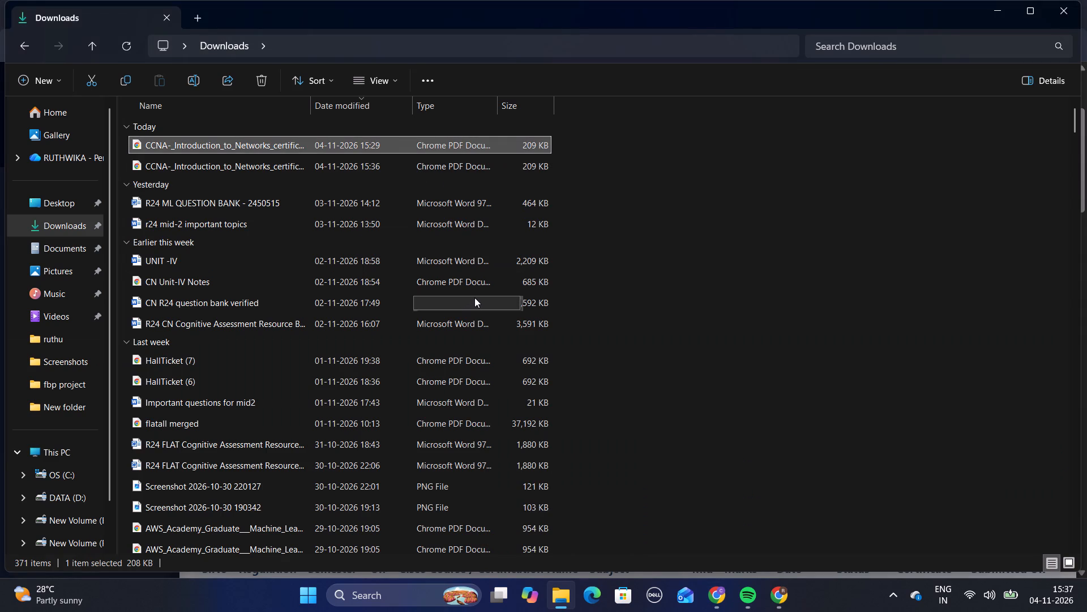
double_click(387, 167)
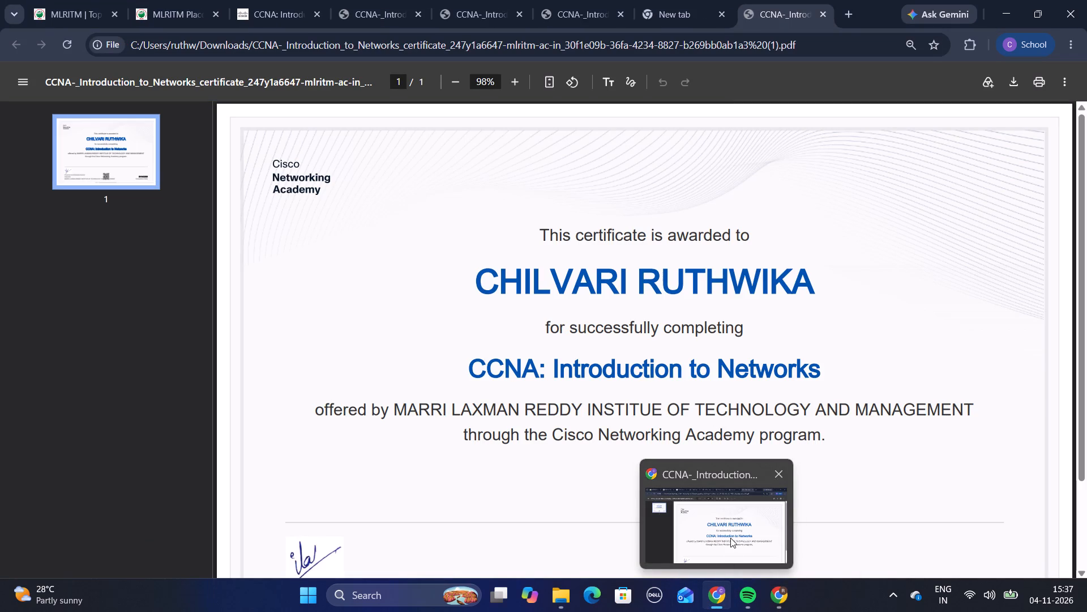
click(172, 0)
click(542, 383)
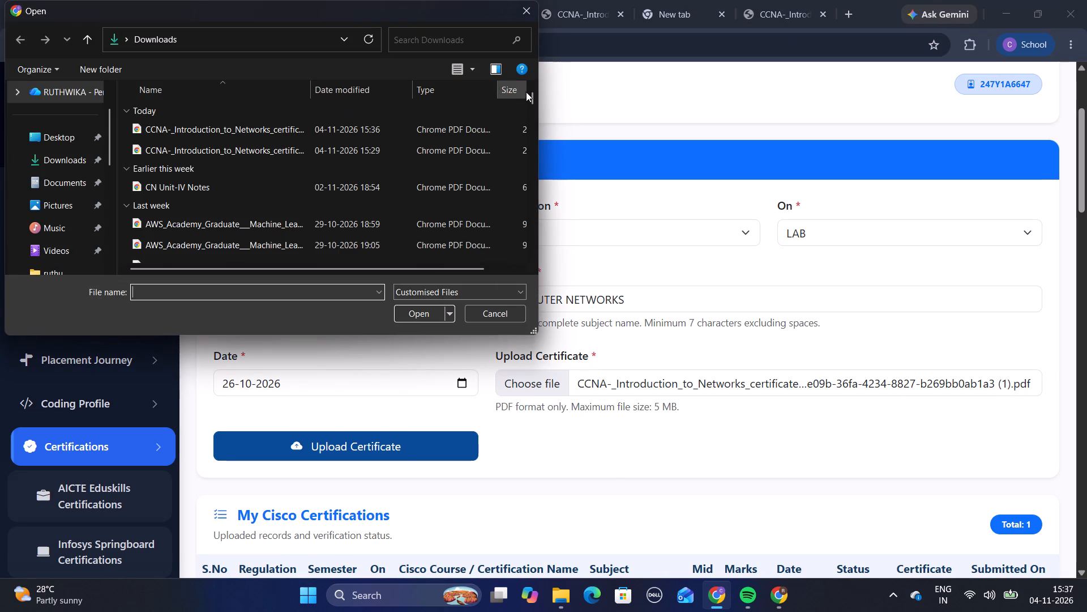
click(520, 18)
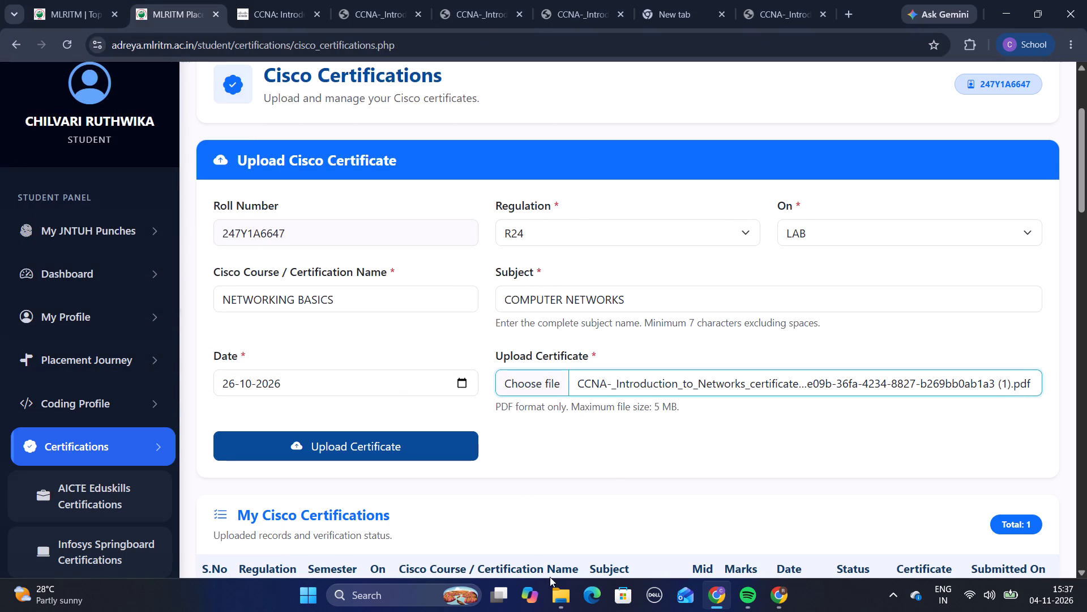
click(558, 603)
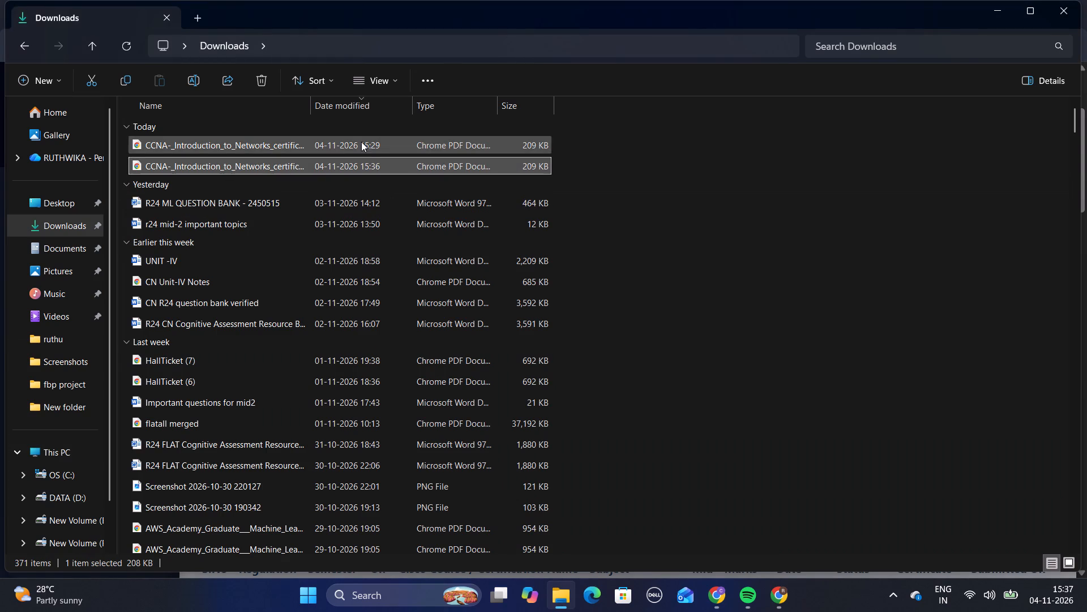
click(360, 140)
click(261, 83)
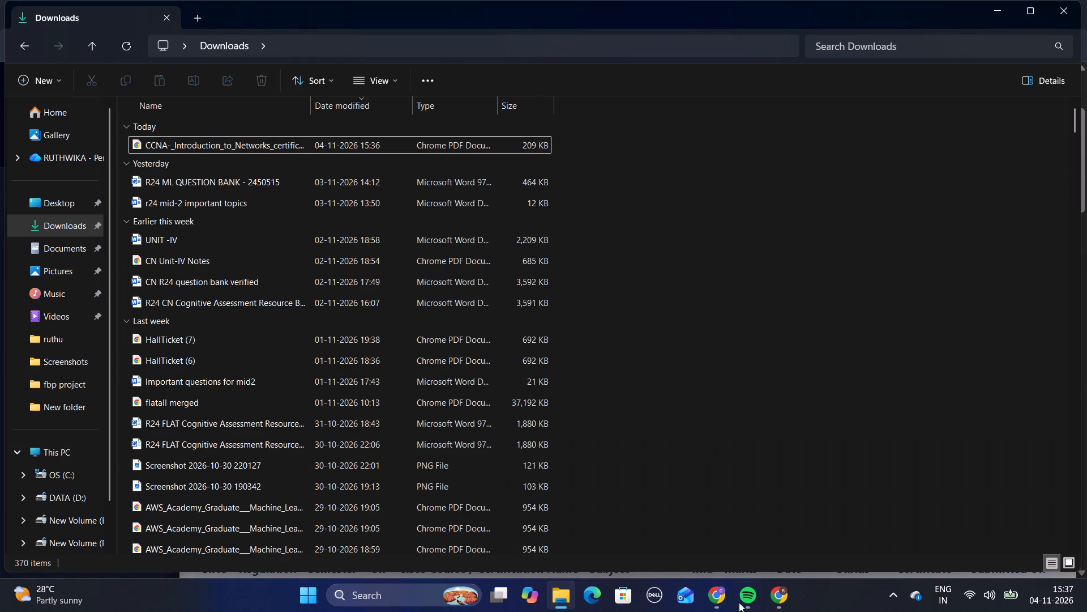
click(717, 608)
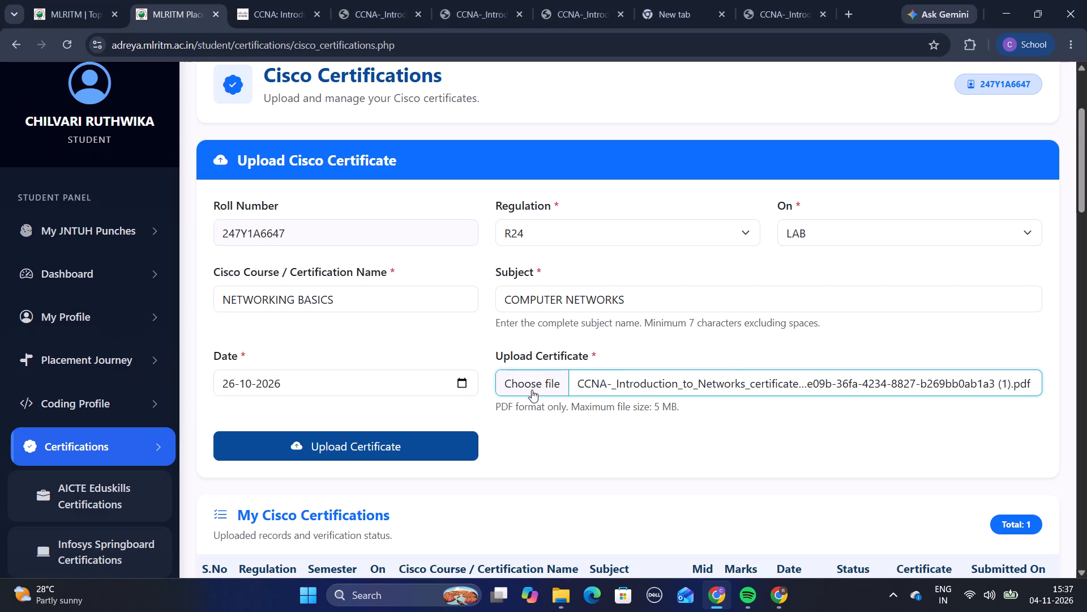
click(532, 389)
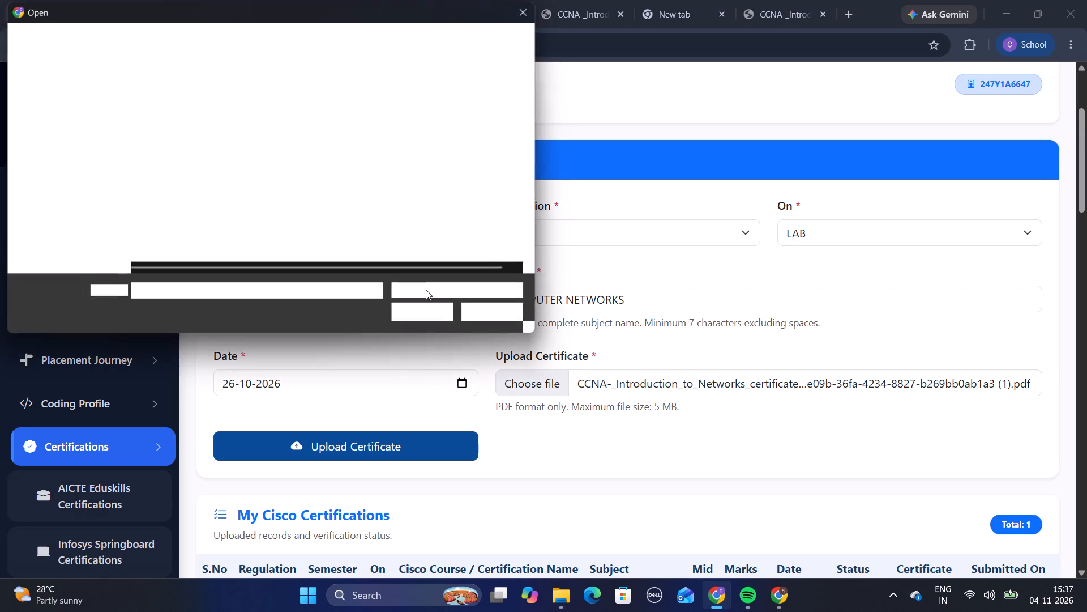
double_click(302, 121)
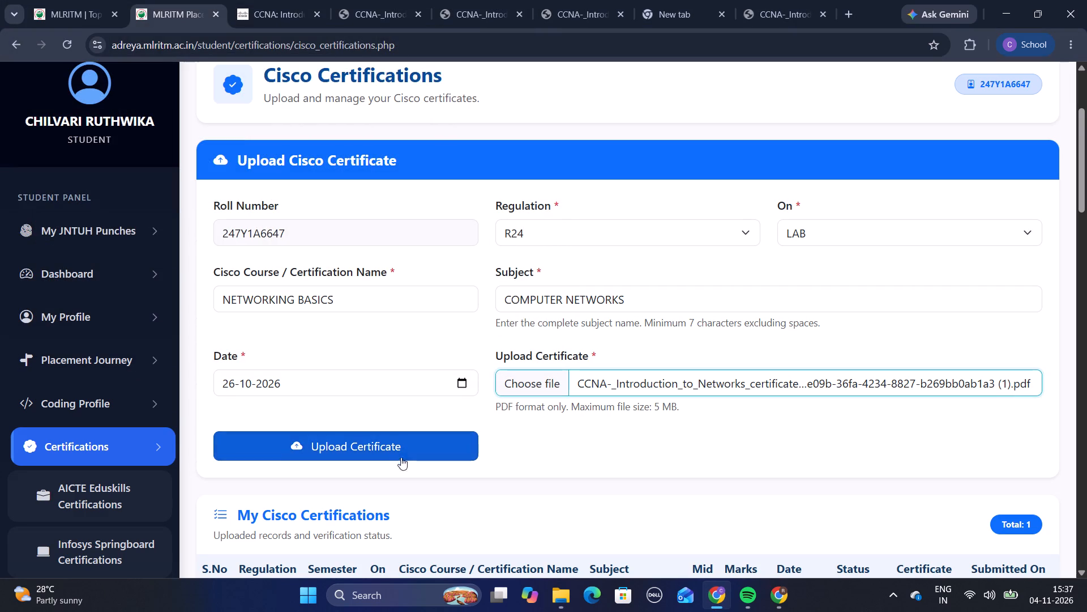
click(636, 394)
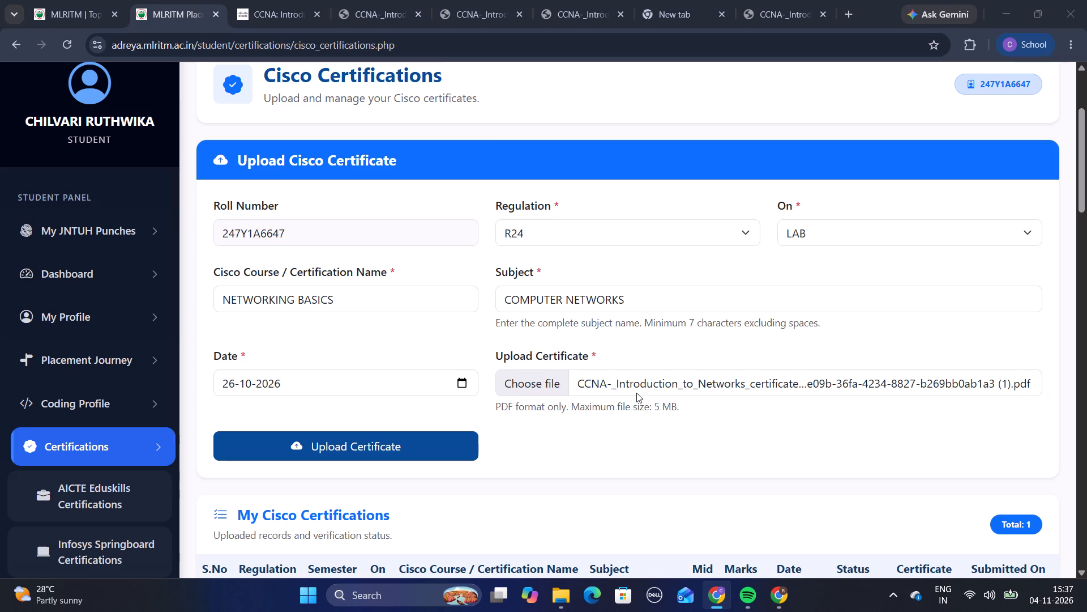
double_click(628, 380)
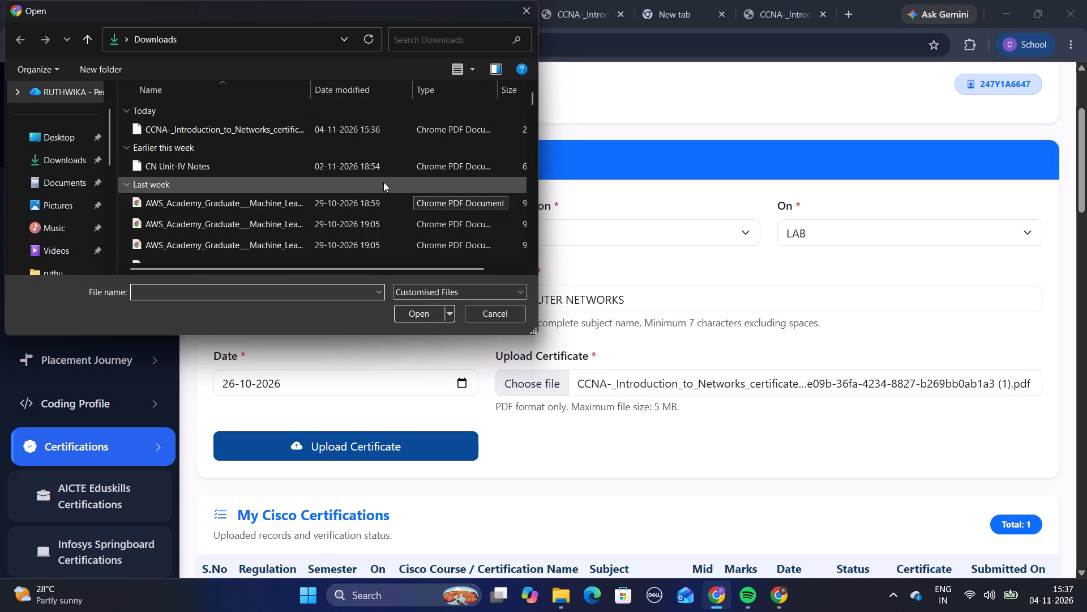
click(335, 129)
double_click(335, 129)
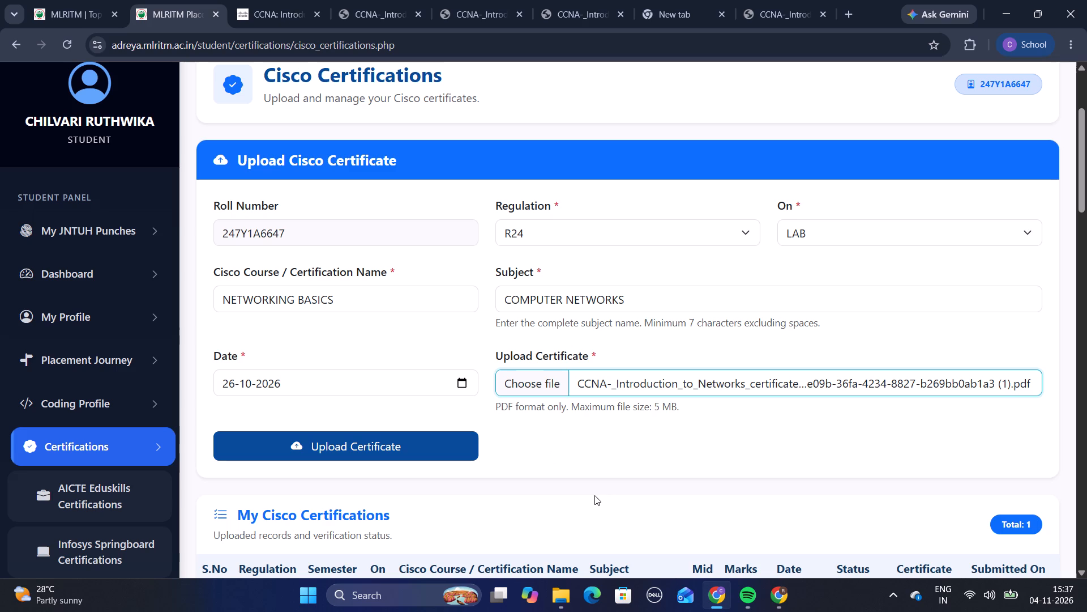
Reopen the remaining CCNA certificate PDF from Downloads to verify it, and return to the portal's upload form.
click(560, 601)
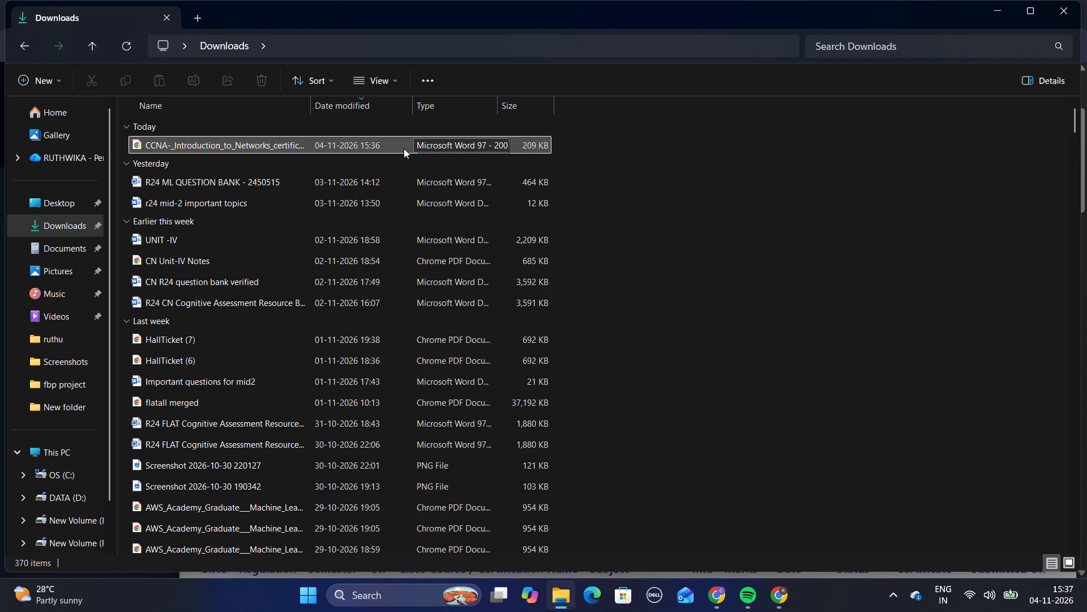
double_click(394, 140)
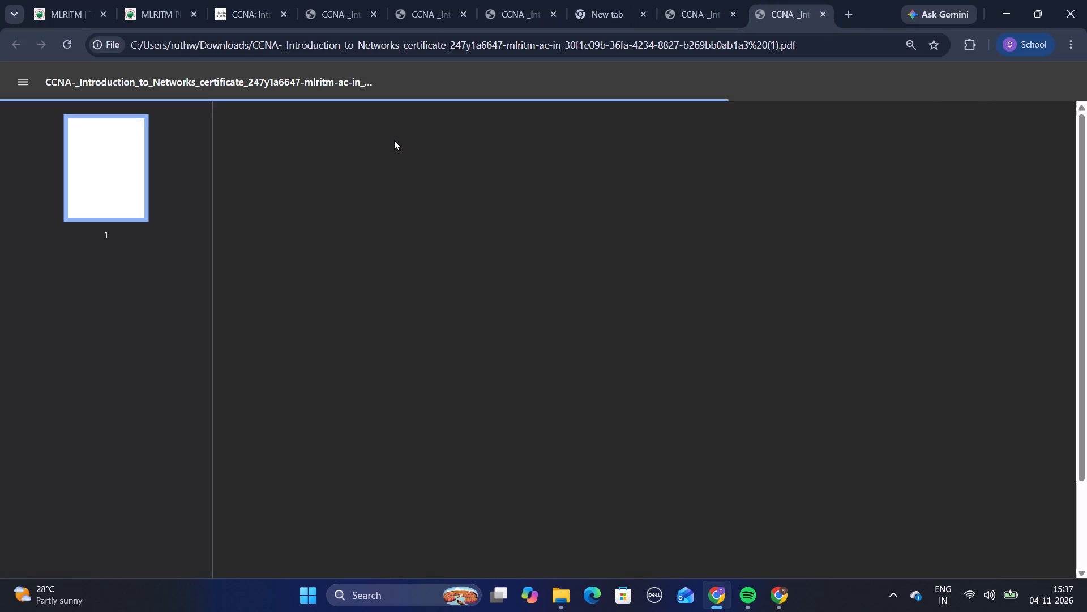
click(143, 0)
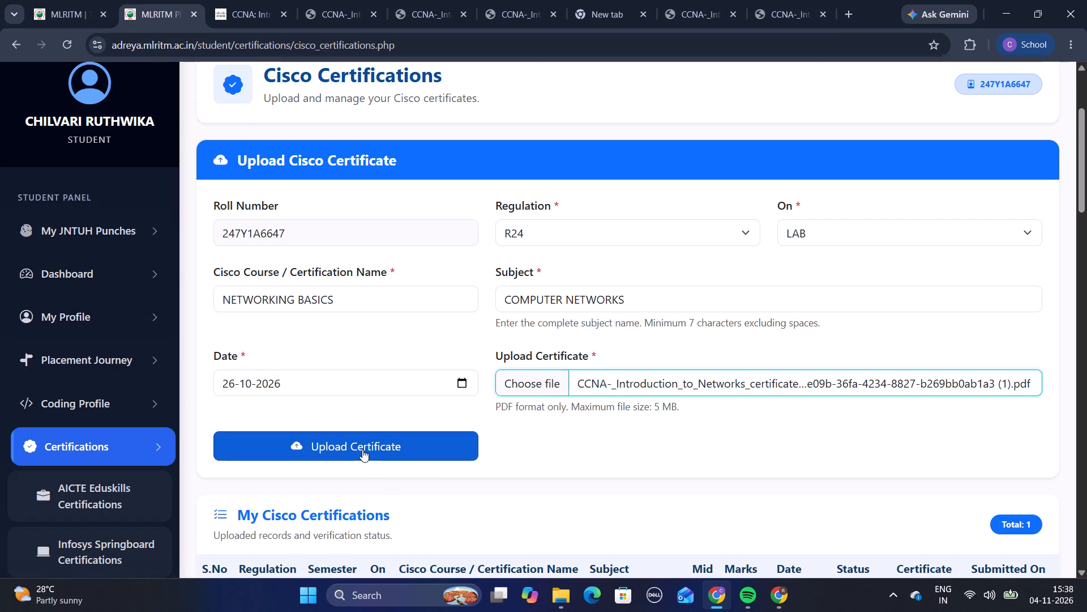
Submit the completed Cisco certificate form and check the submission under My Cisco Certifications.
click(362, 449)
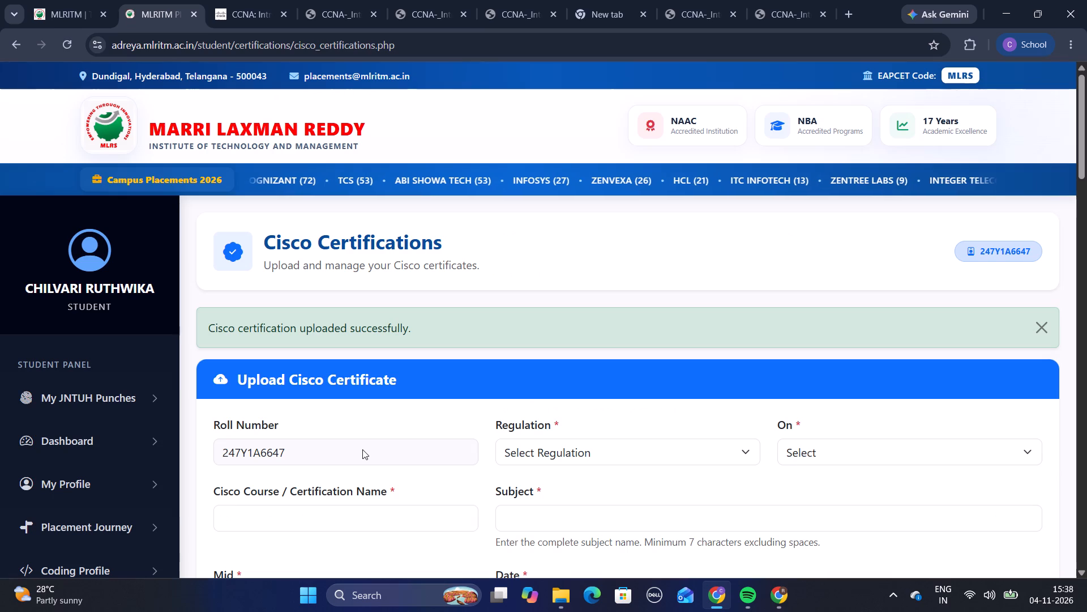
scroll(362, 449, down, 6)
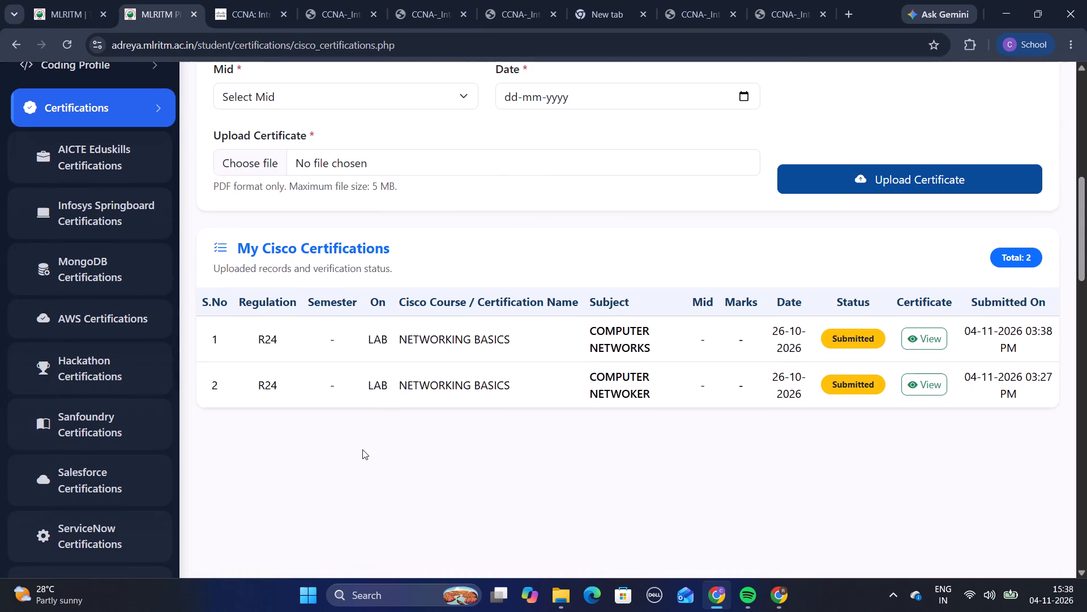
scroll(457, 243, up, 10)
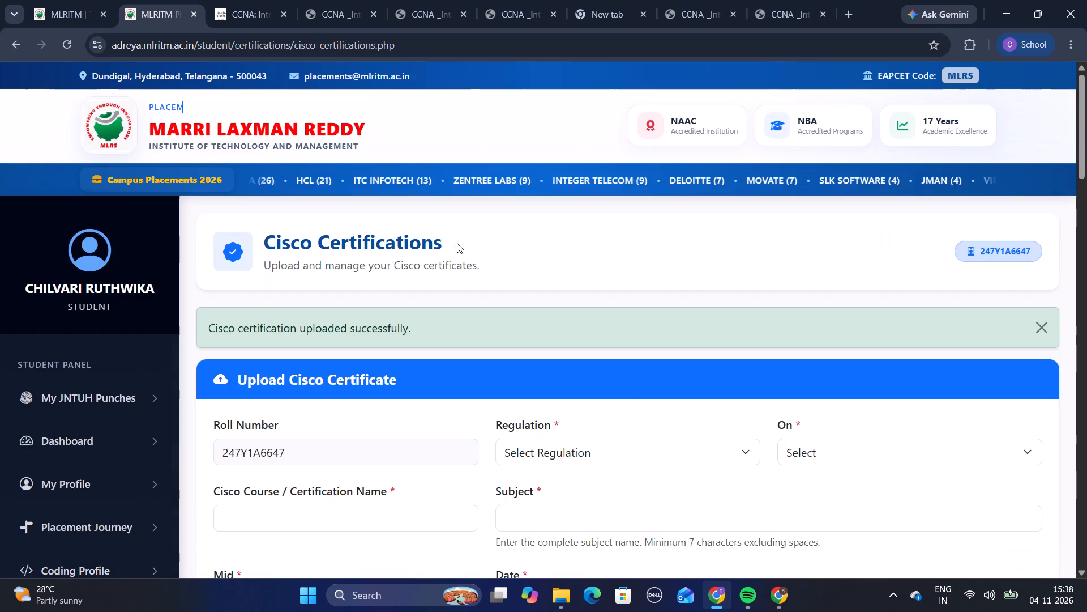
Log the student out of the placement portal.
scroll(130, 346, down, 17)
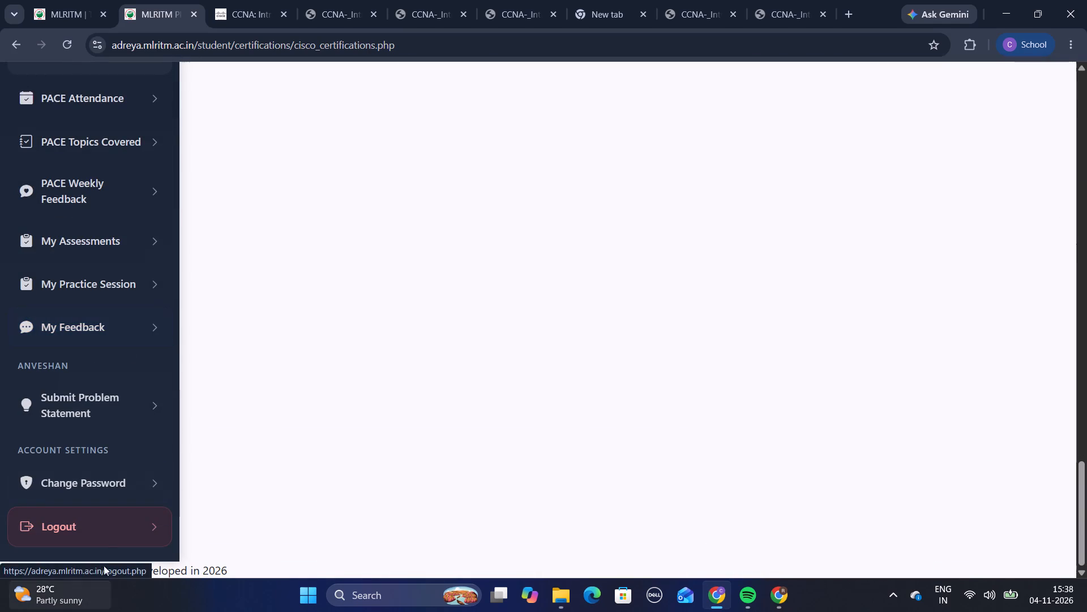
click(95, 527)
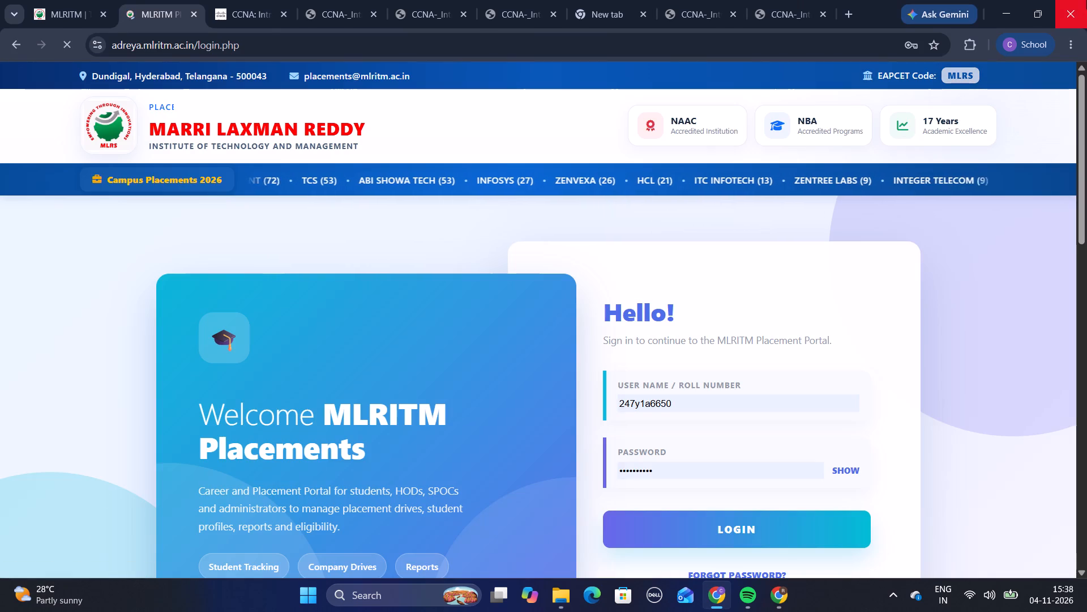
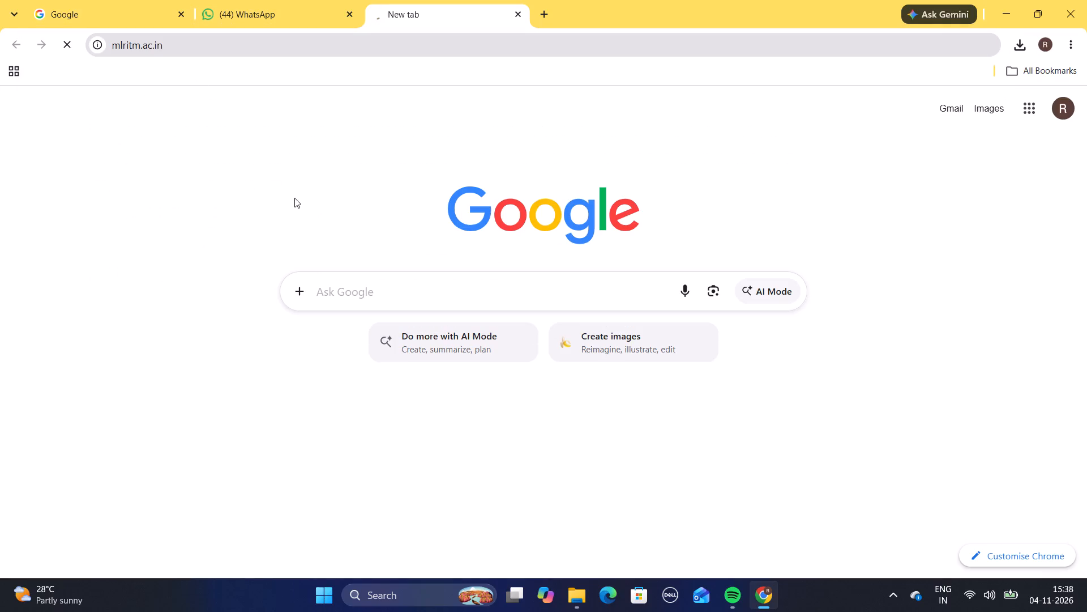
Open the adreya placement portal from the Governance Hub section of the MLRITM home page.
scroll(294, 198, down, 3)
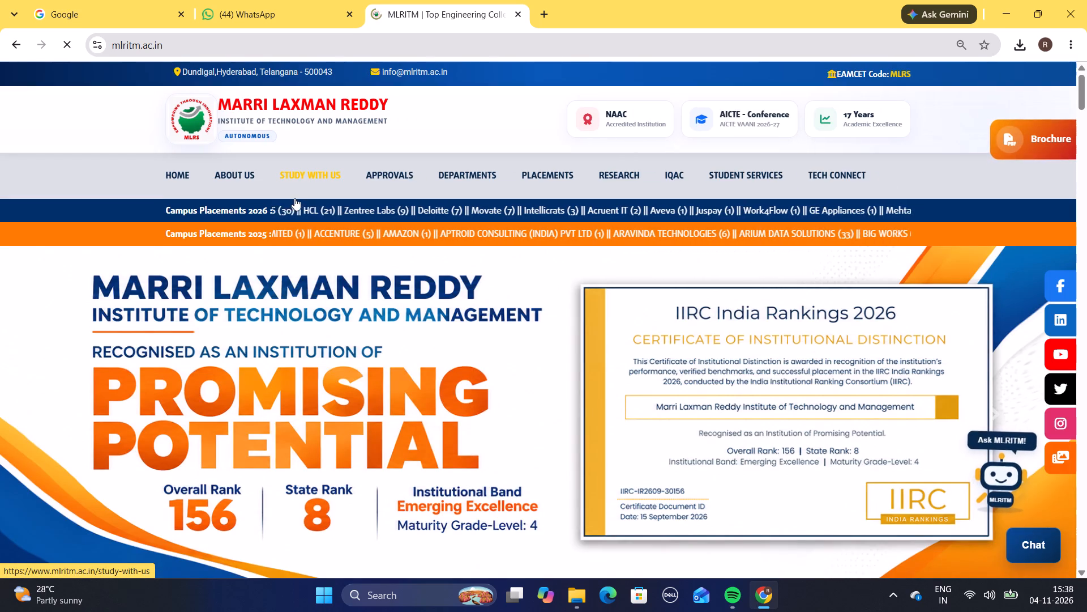
scroll(294, 198, down, 7)
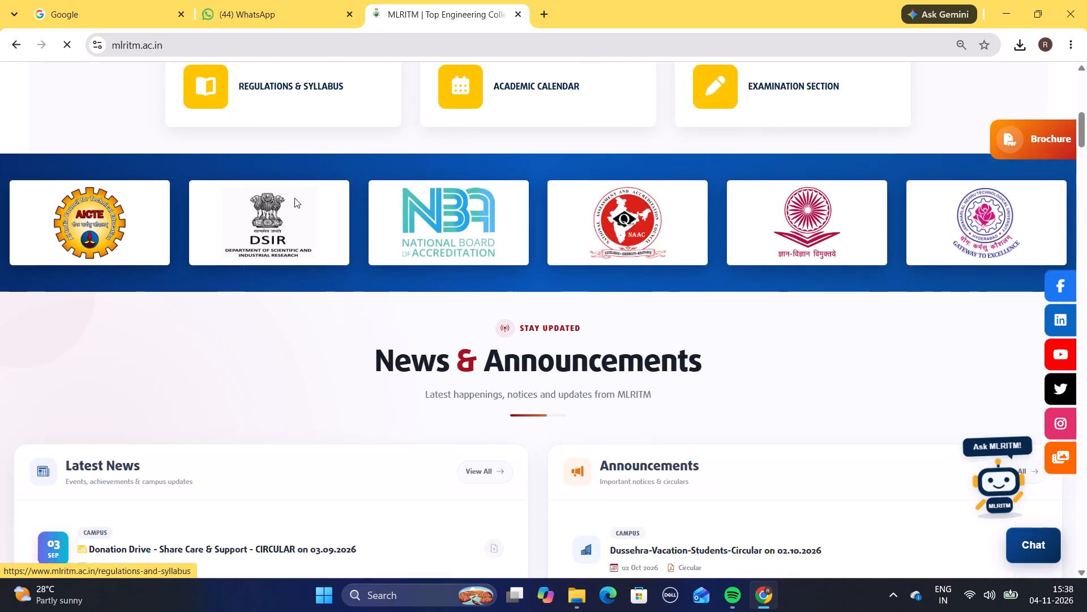
scroll(294, 198, down, 9)
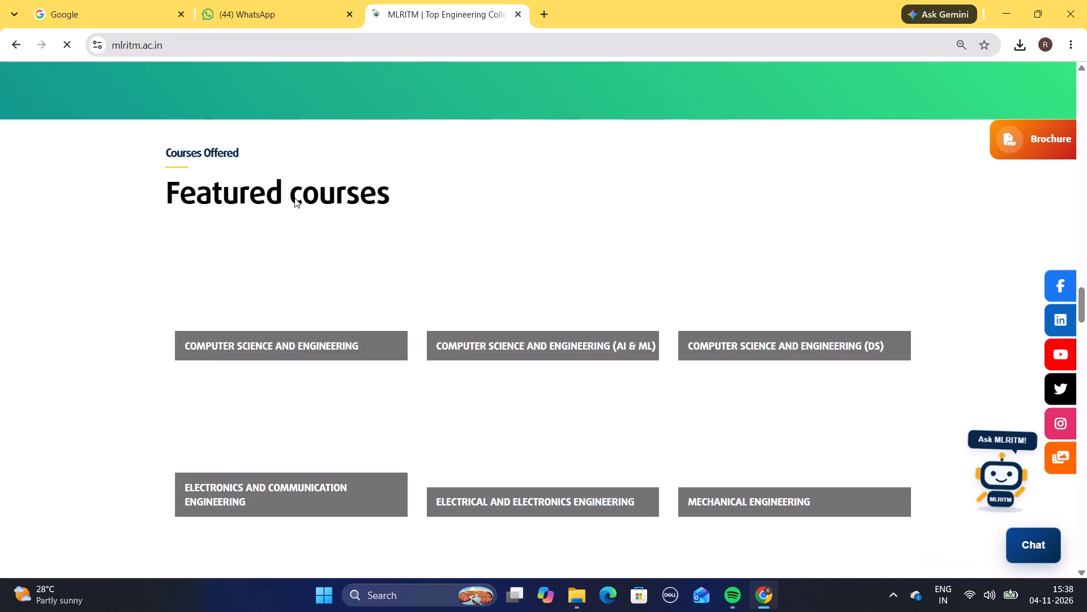
scroll(369, 176, up, 5)
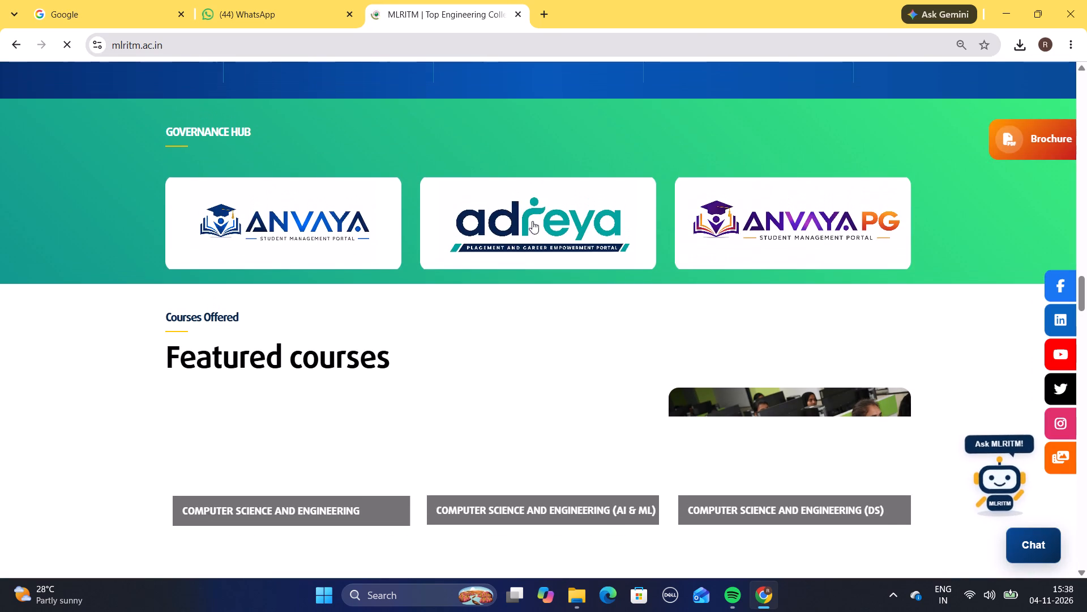